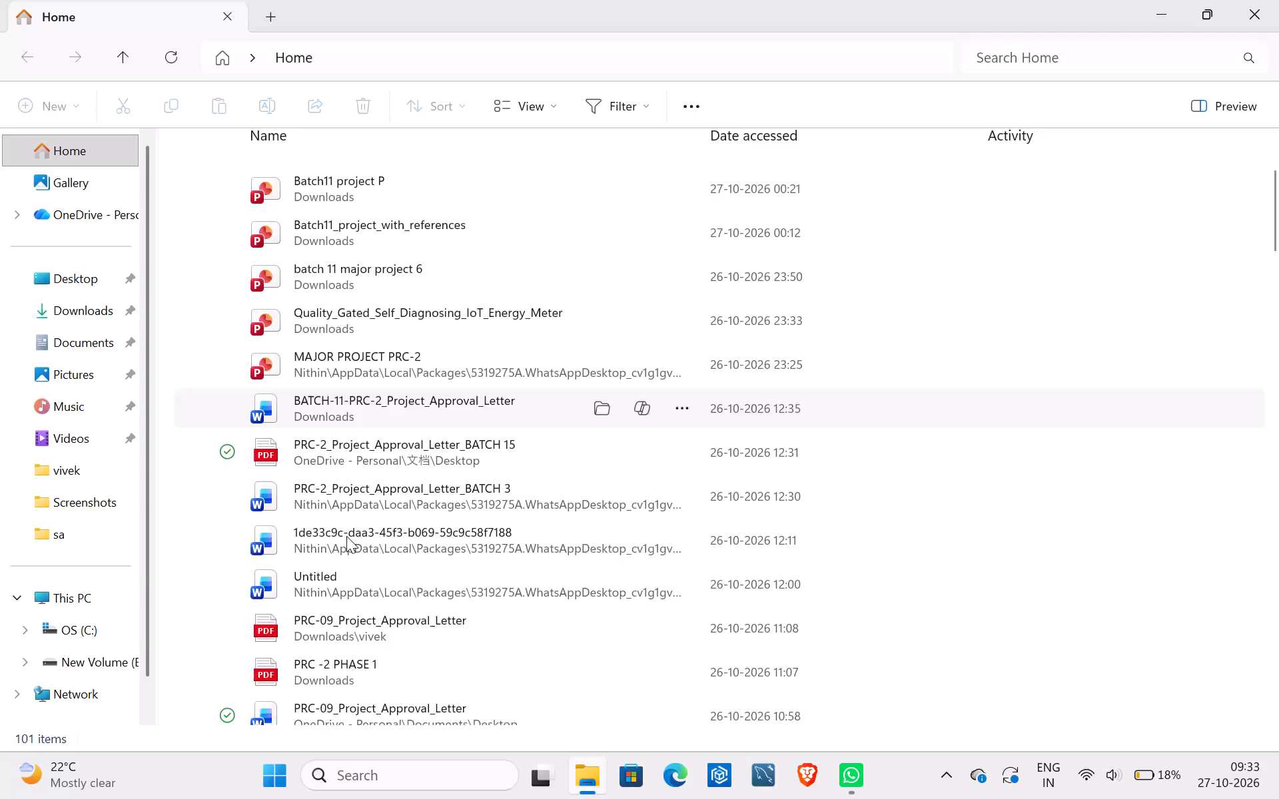
Look through the list of recently accessed files on the Home page, covering the project presentations and approval letters.
scroll(346, 536, down, 1)
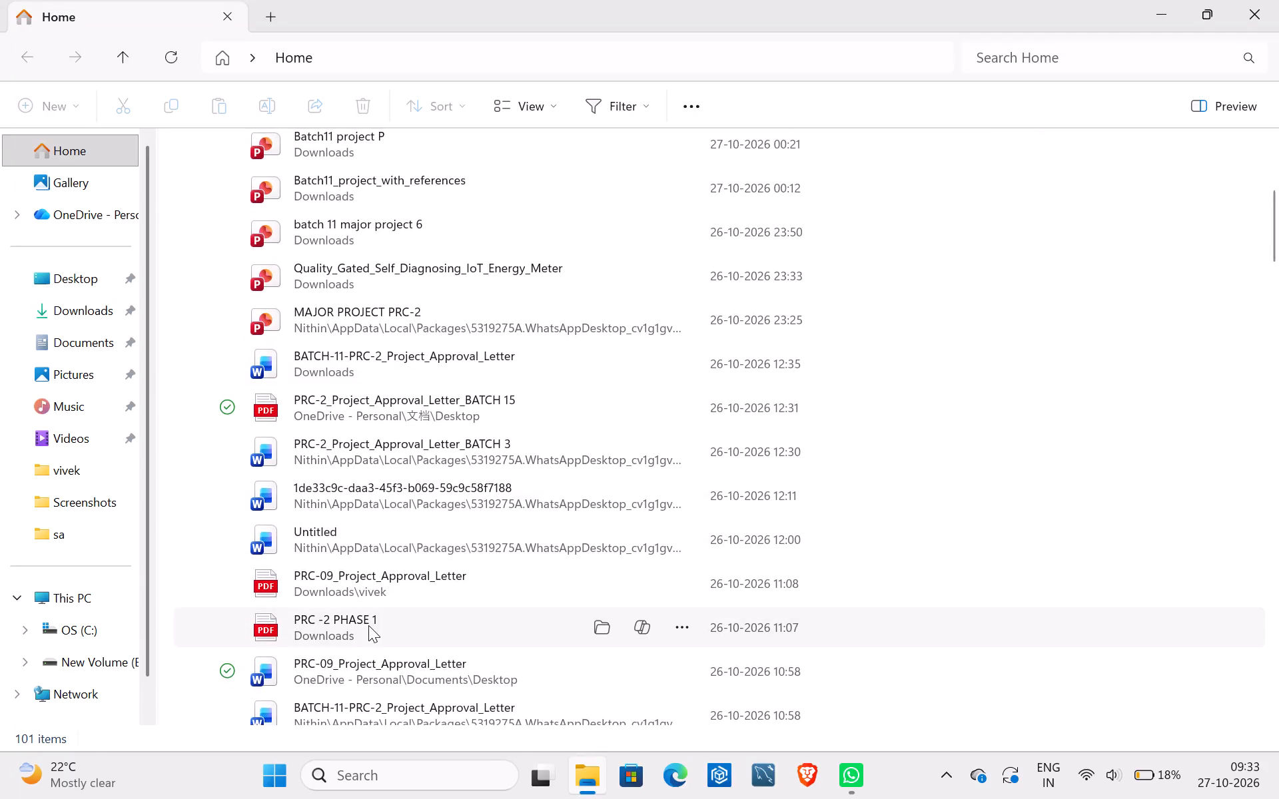
scroll(368, 625, down, 2)
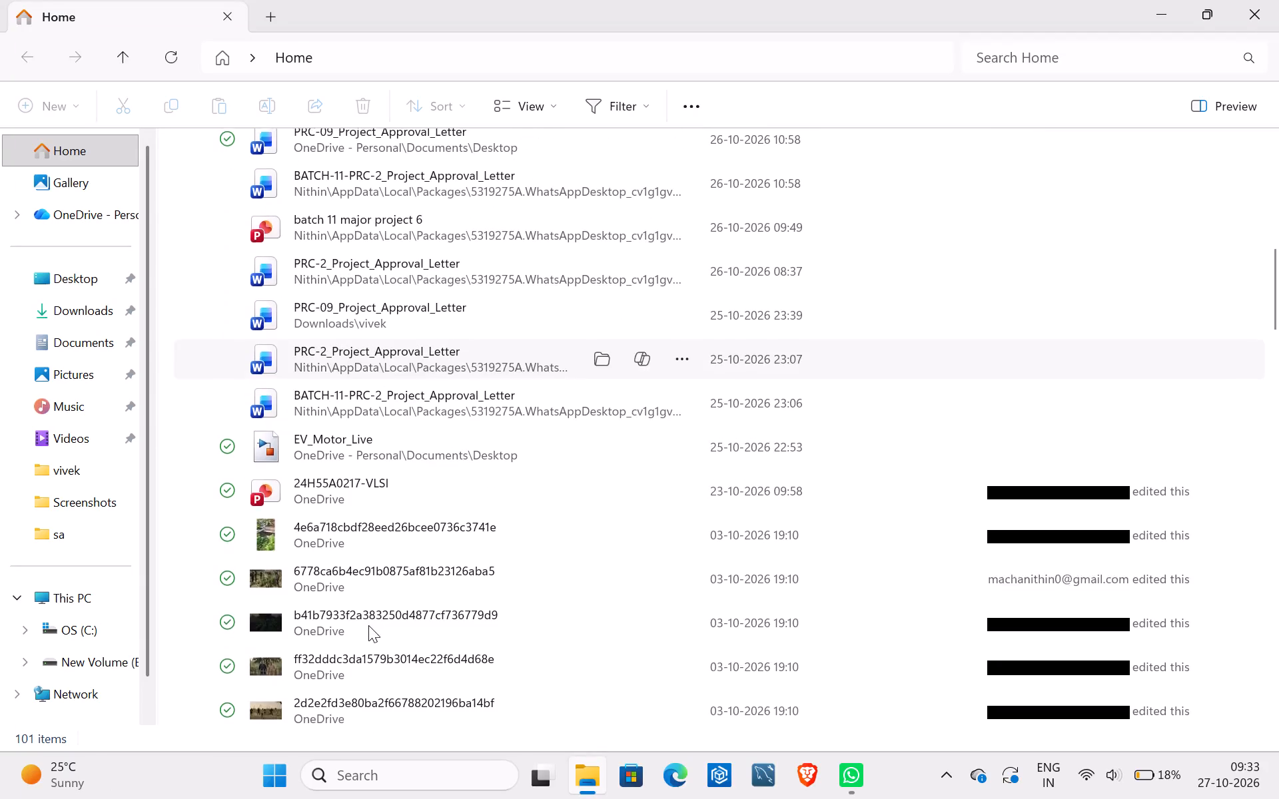
scroll(368, 625, down, 1)
scroll(368, 625, up, 7)
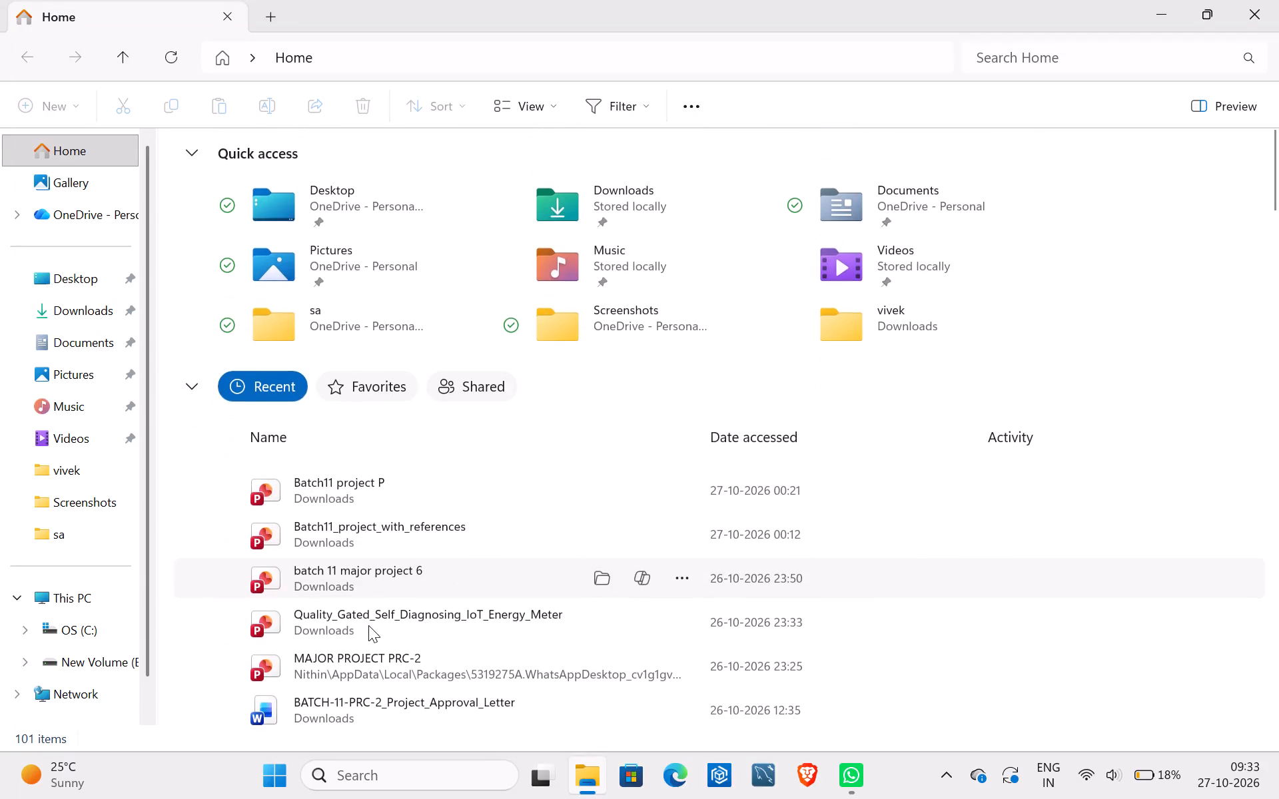
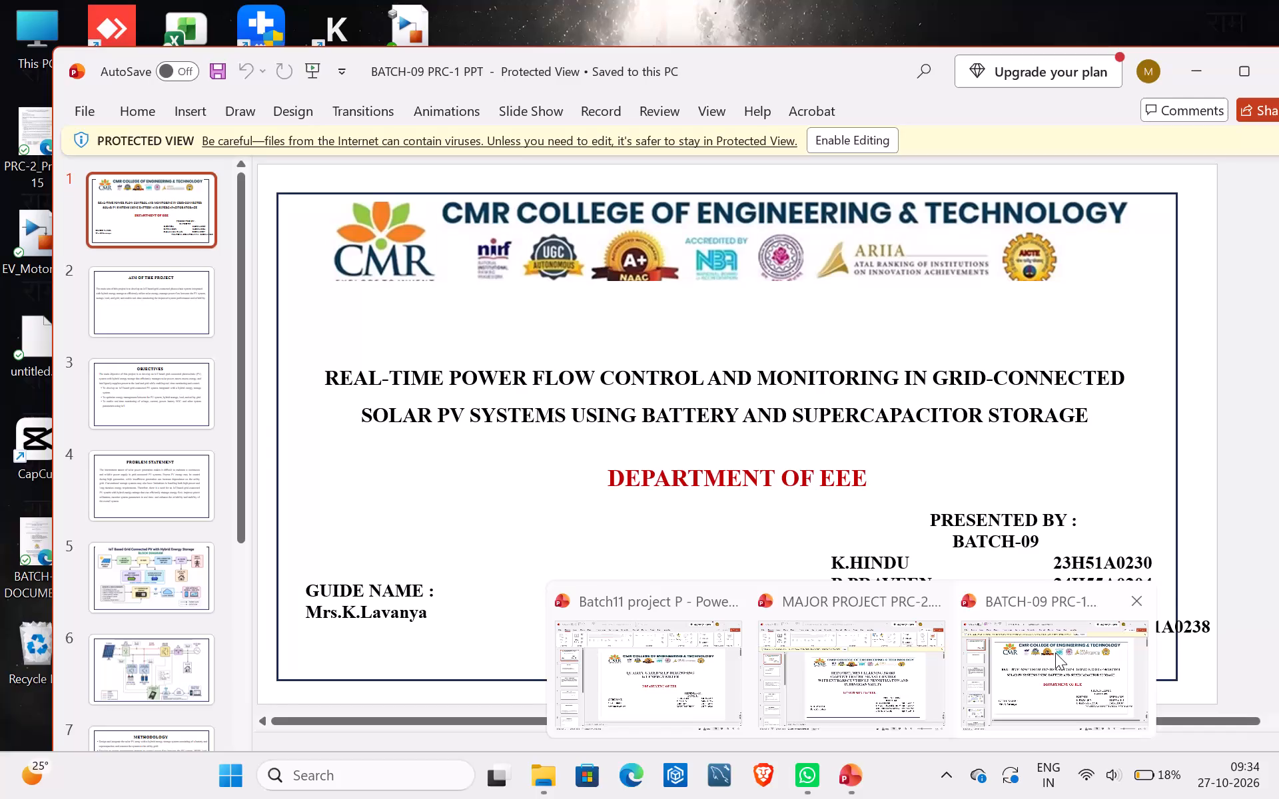
Switch to the BATCH-09 PRC-1 PPT presentation in PowerPoint, view its Objectives slide, and enable editing for the file.
click(1055, 653)
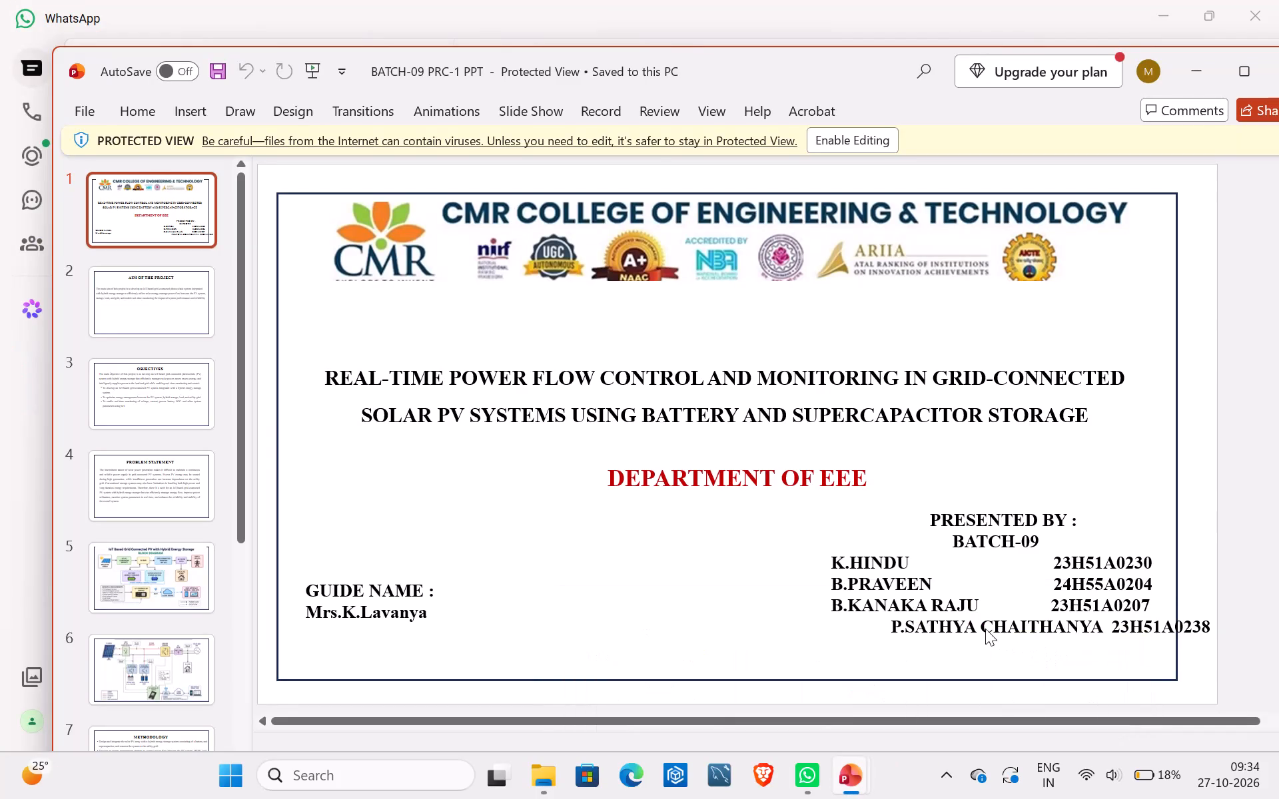
click(175, 309)
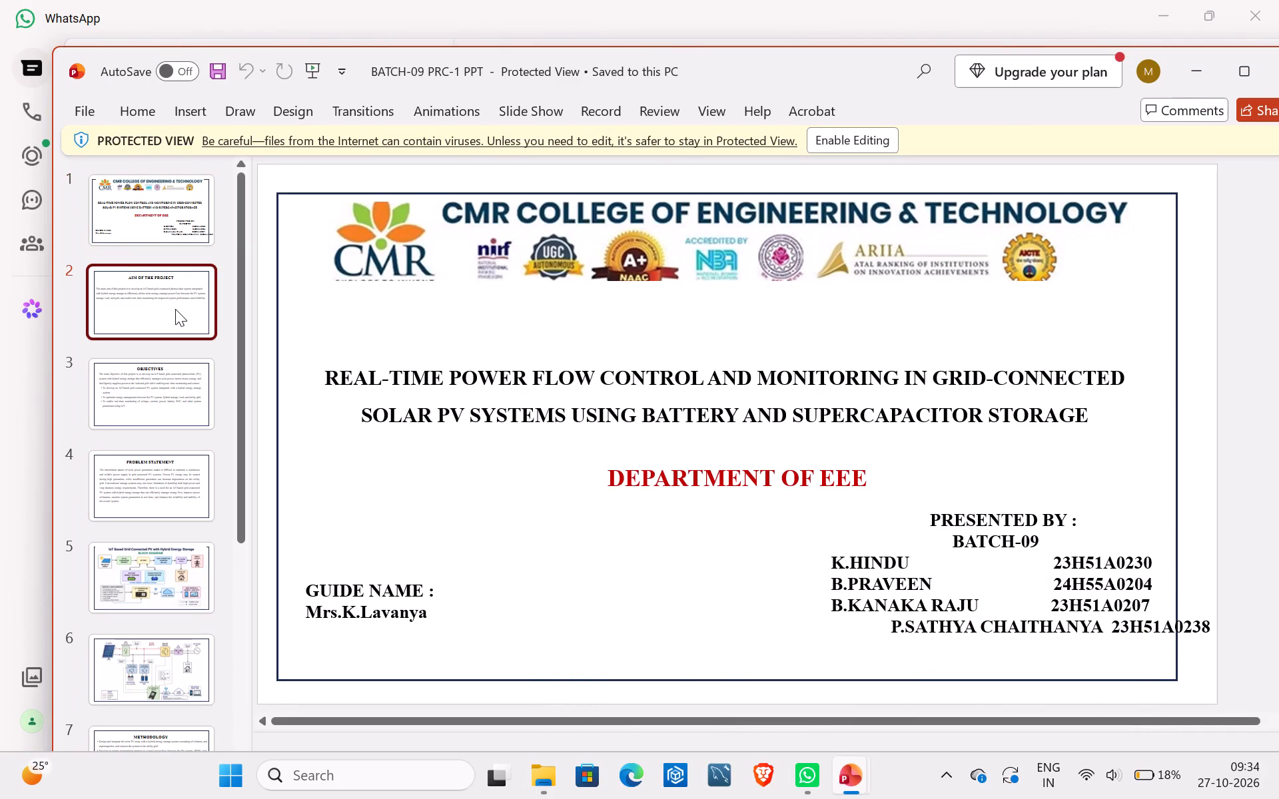
click(177, 415)
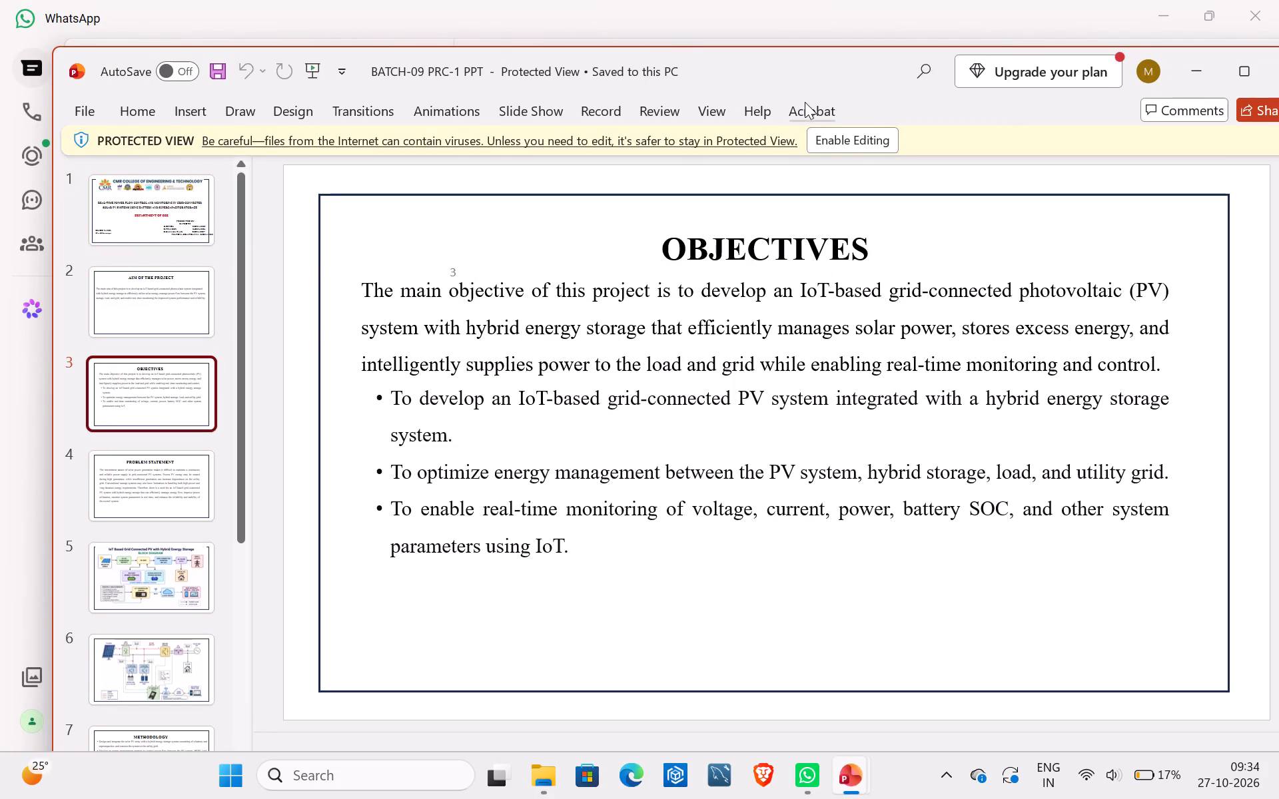
click(845, 148)
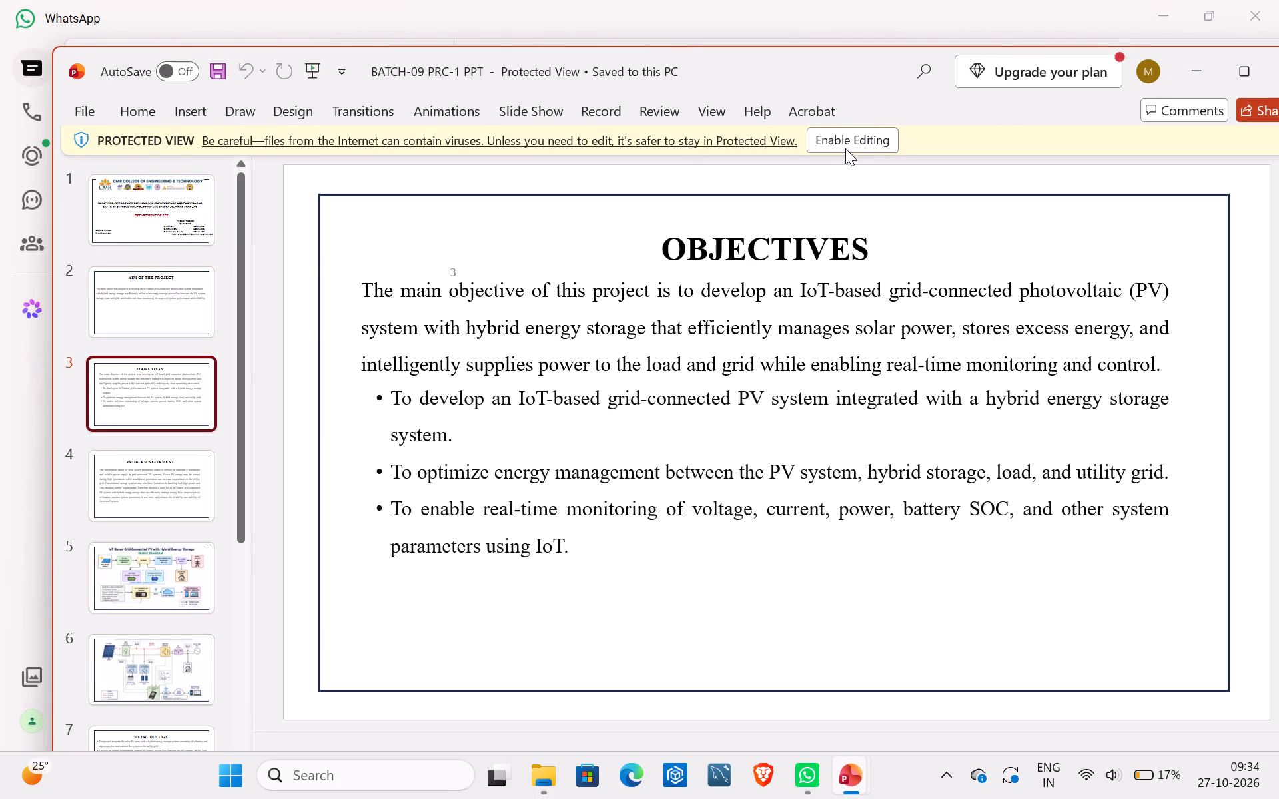
On the title slide, delete the leading spaces before the last presenter's name so it aligns with the names above.
scroll(168, 380, up, 2)
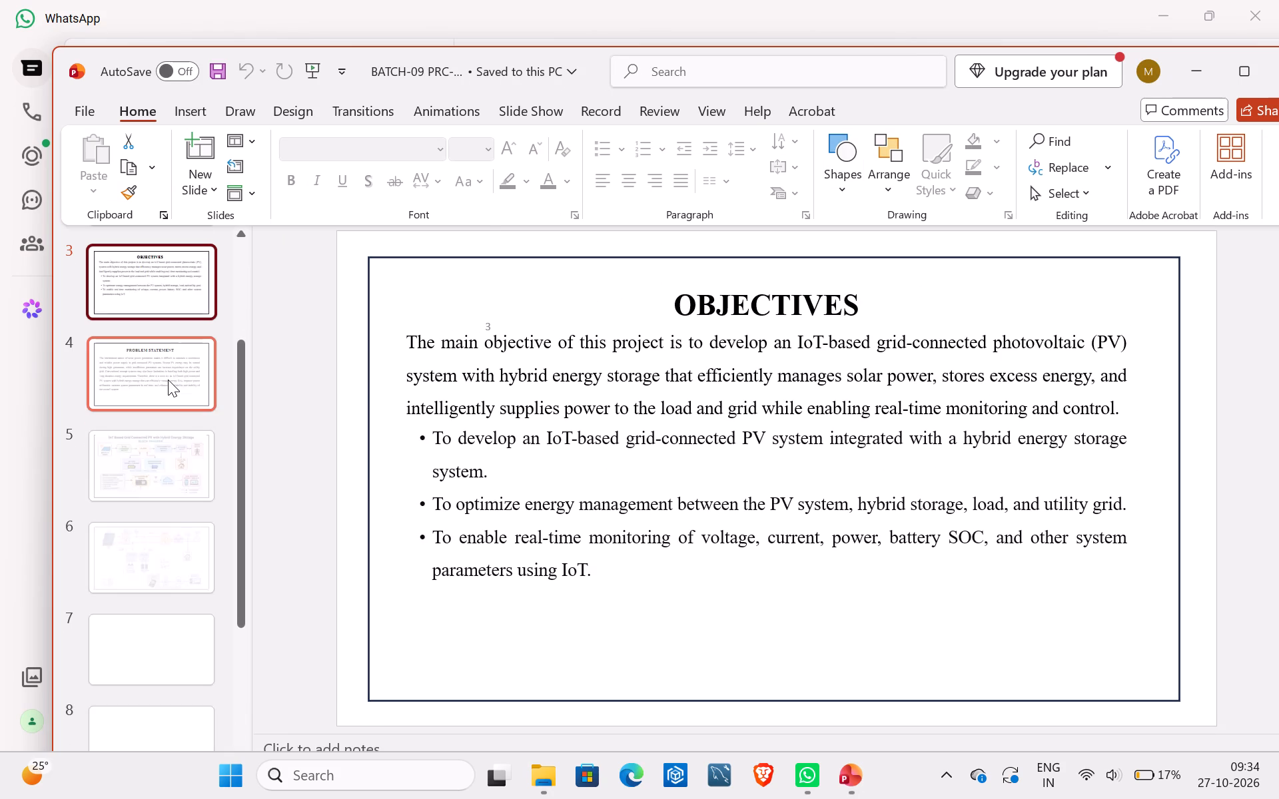
scroll(168, 380, up, 2)
click(150, 290)
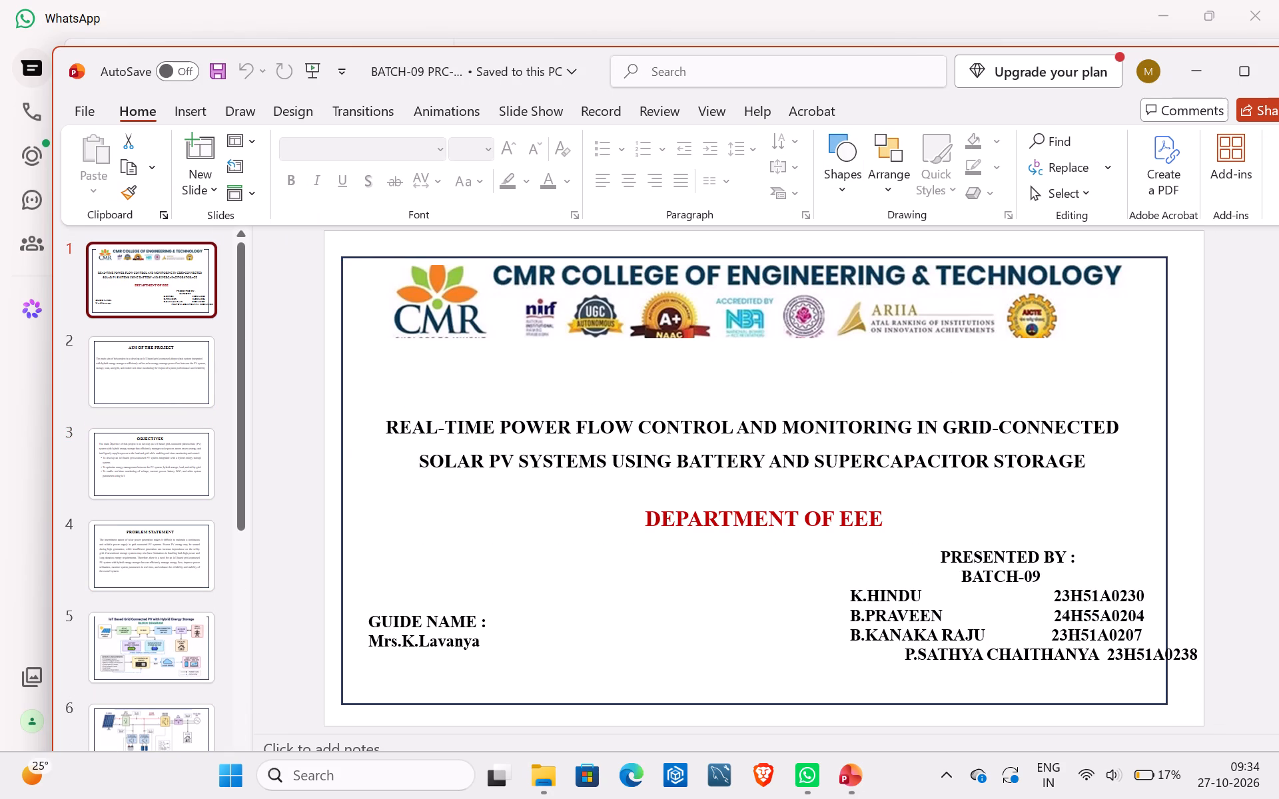
click(900, 655)
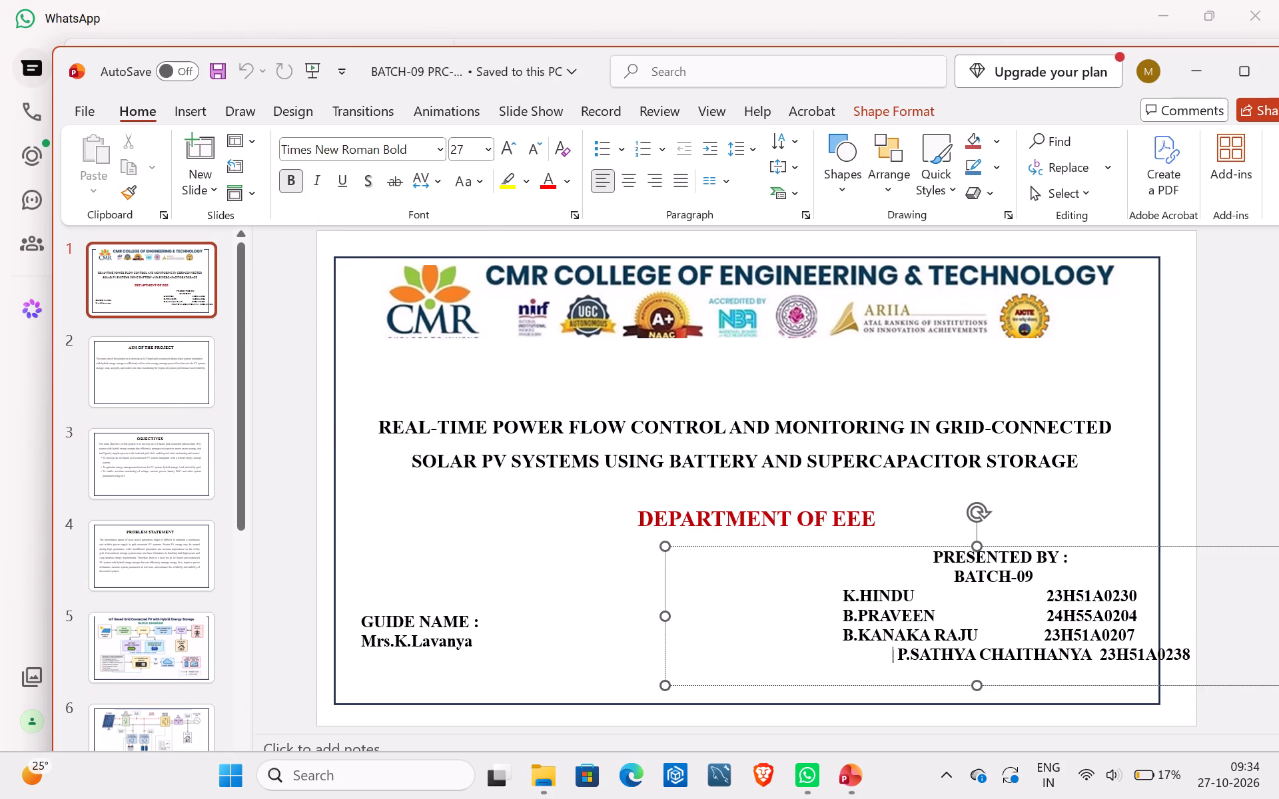
key(Right)
key(BackSpace)
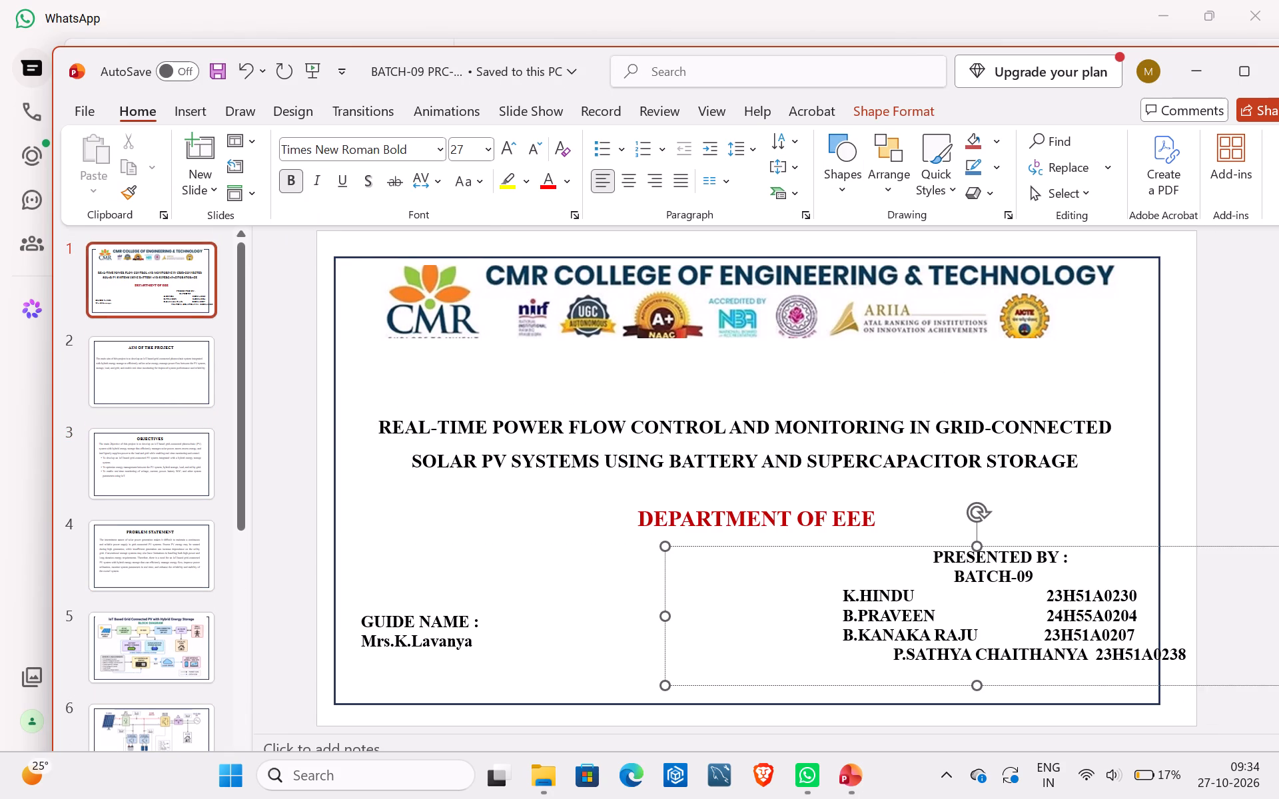
key(BackSpace)
key(BackSpace)
key(BackSpace)
key(BackSpace)
key(BackSpace)
key(BackSpace)
key(BackSpace)
key(BackSpace)
key(BackSpace)
key(BackSpace)
key(BackSpace)
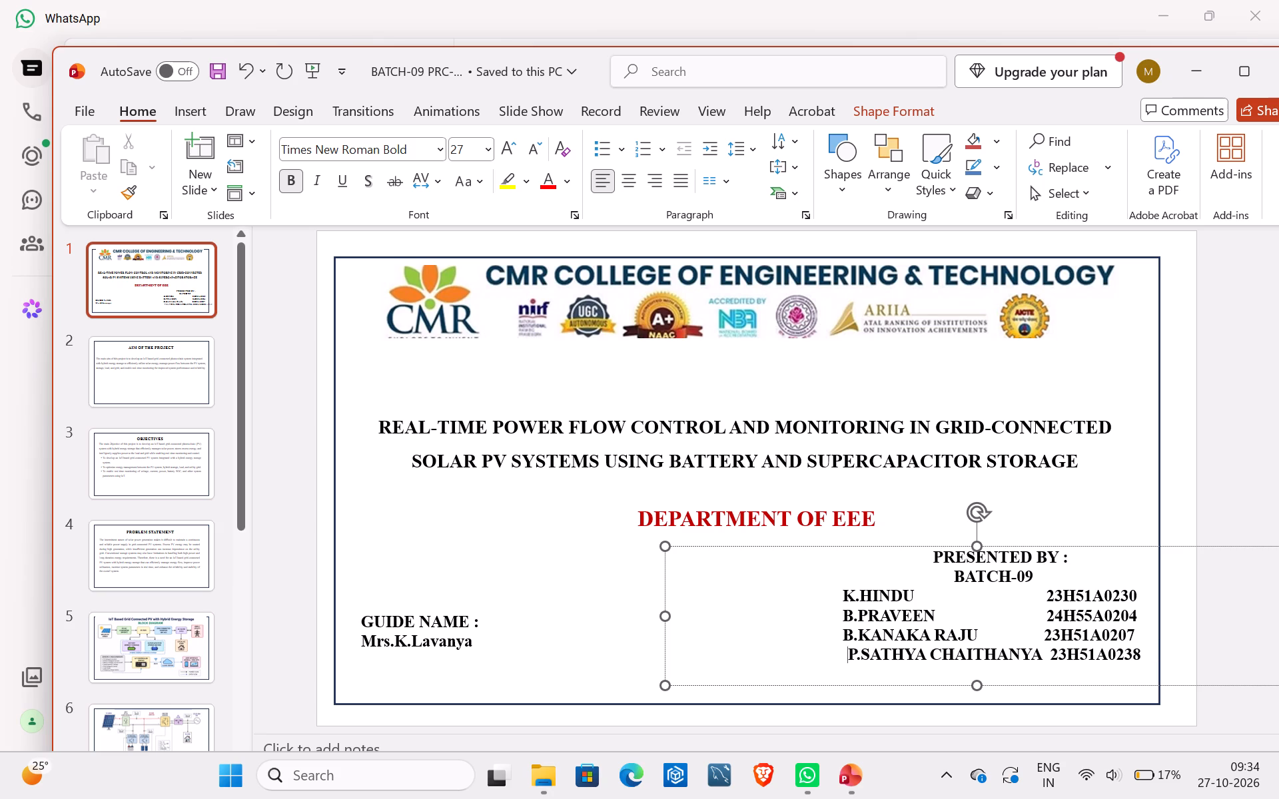
key(BackSpace)
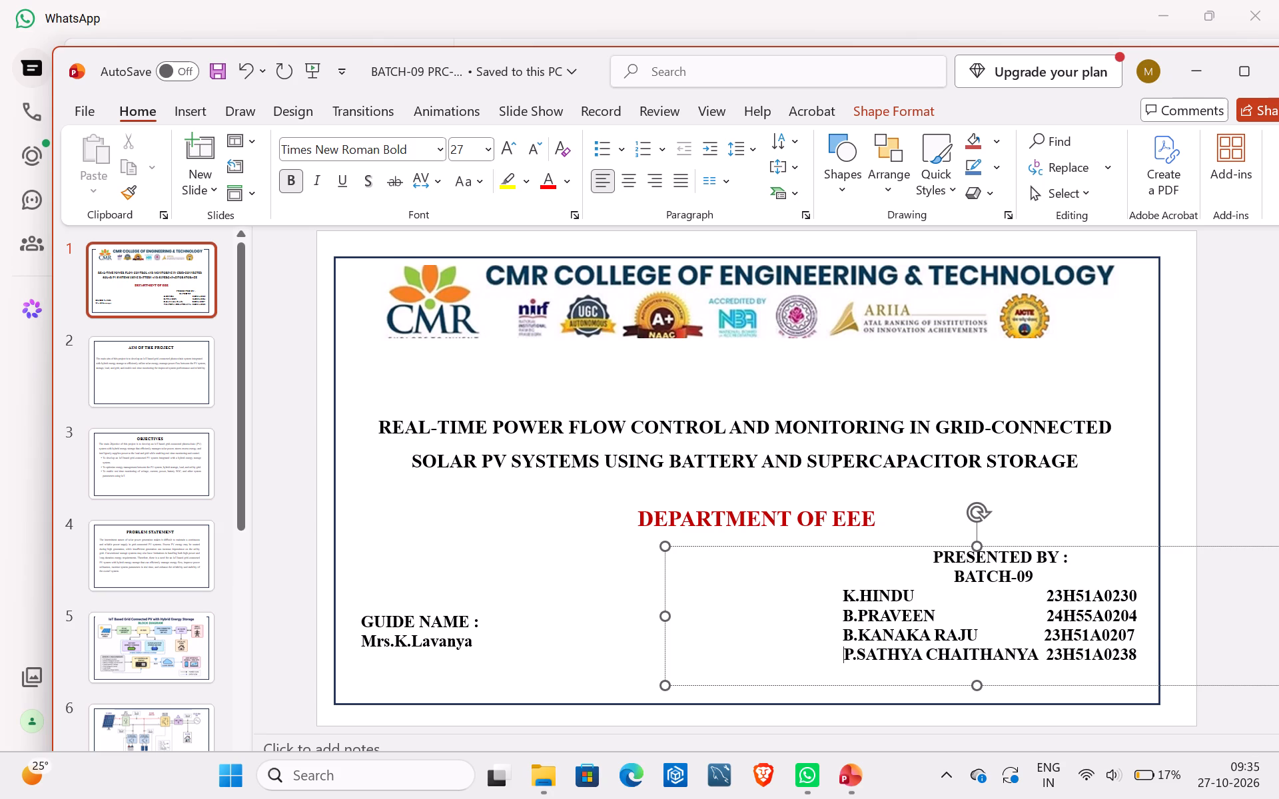
Save the BATCH-09 project presentation.
key(ctrl+s)
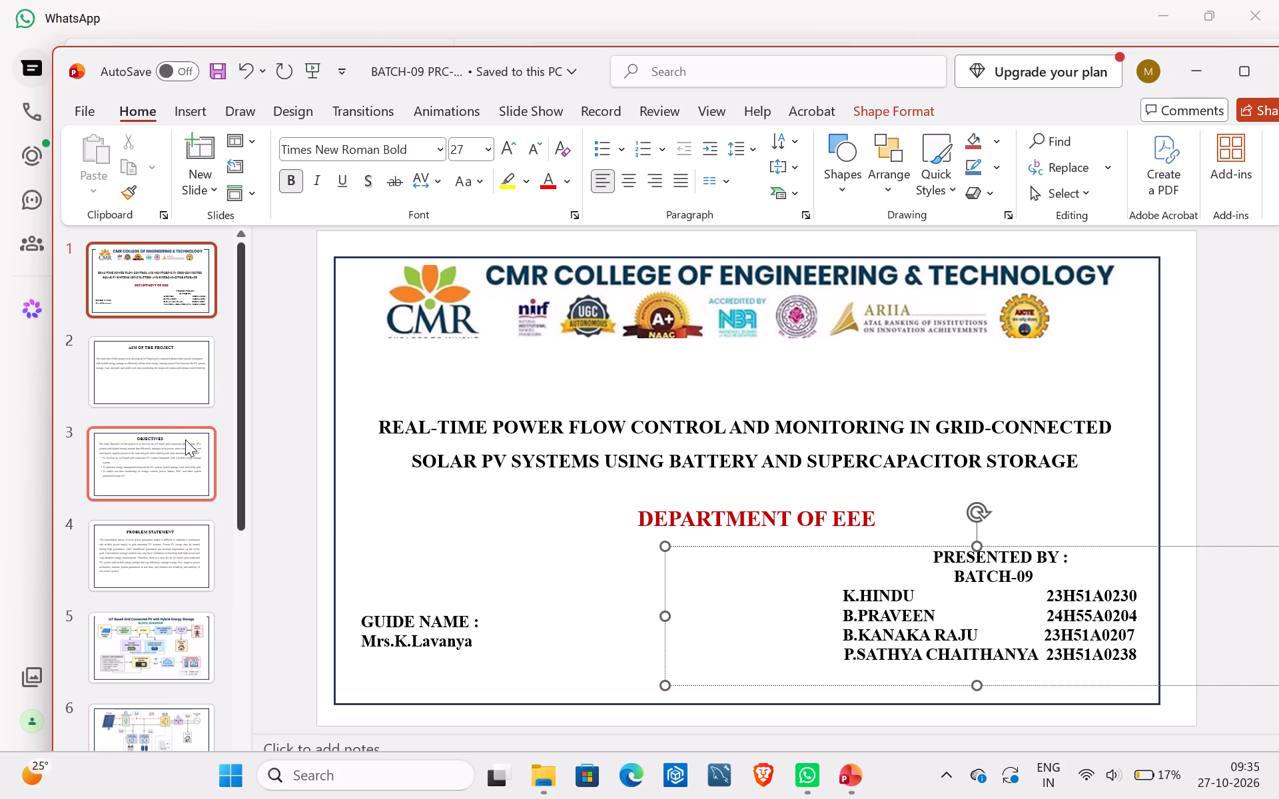
Display slide 5 with the block diagram of the IoT based grid connected PV system.
click(169, 630)
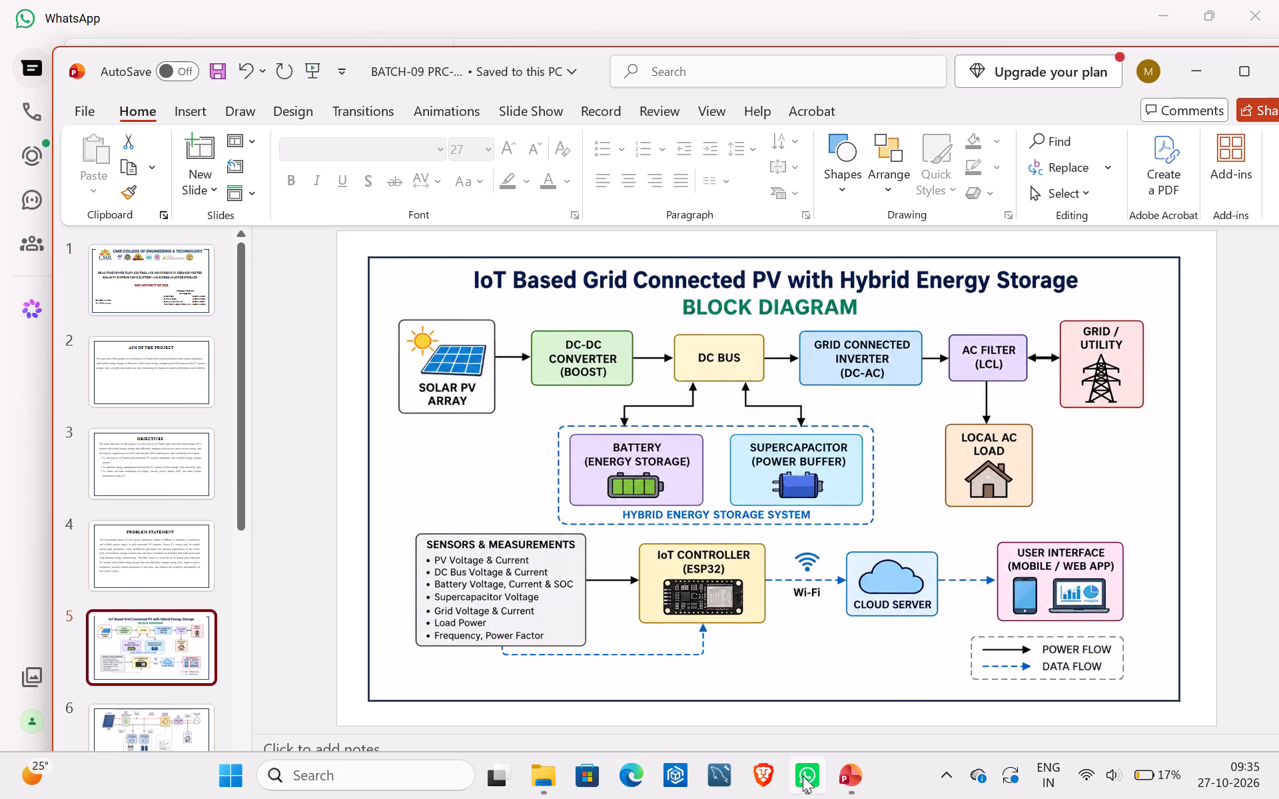
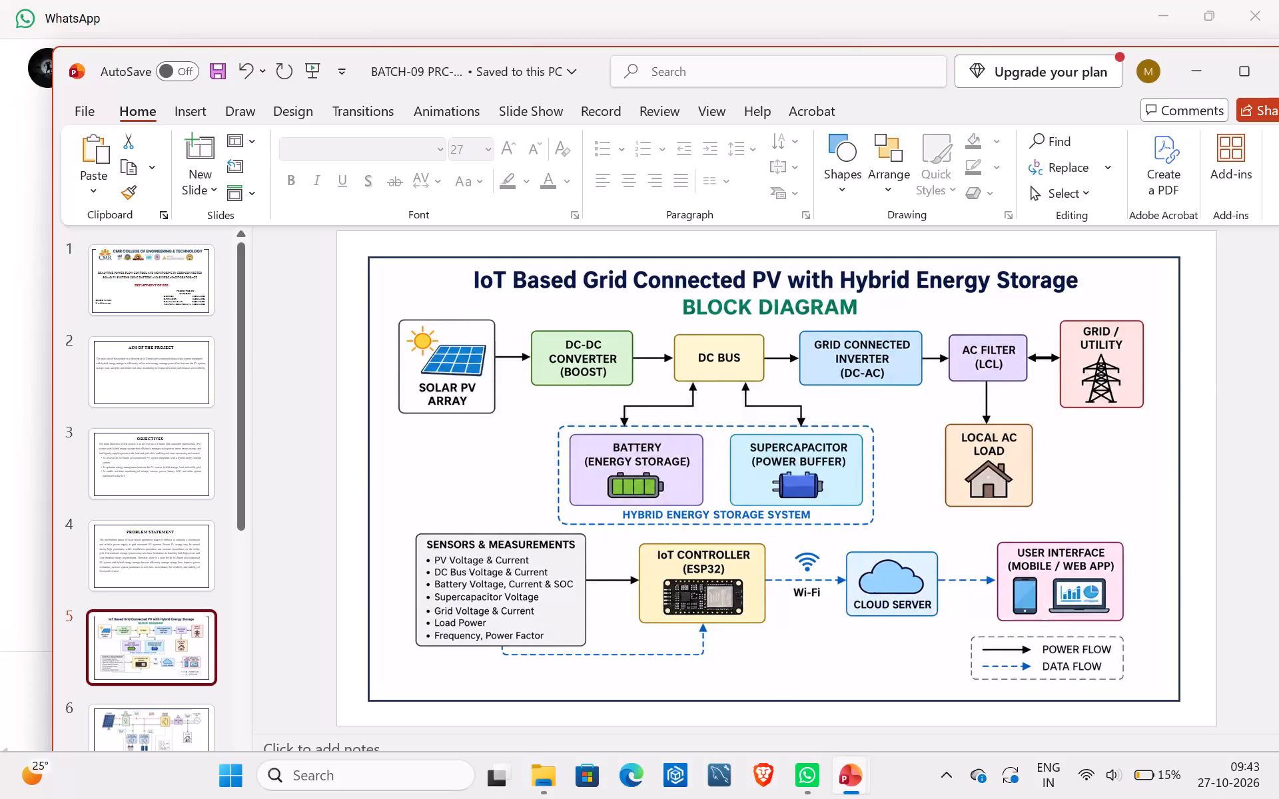
Duplicate slide 5, which holds the IoT based grid connected PV block diagram.
click(770, 521)
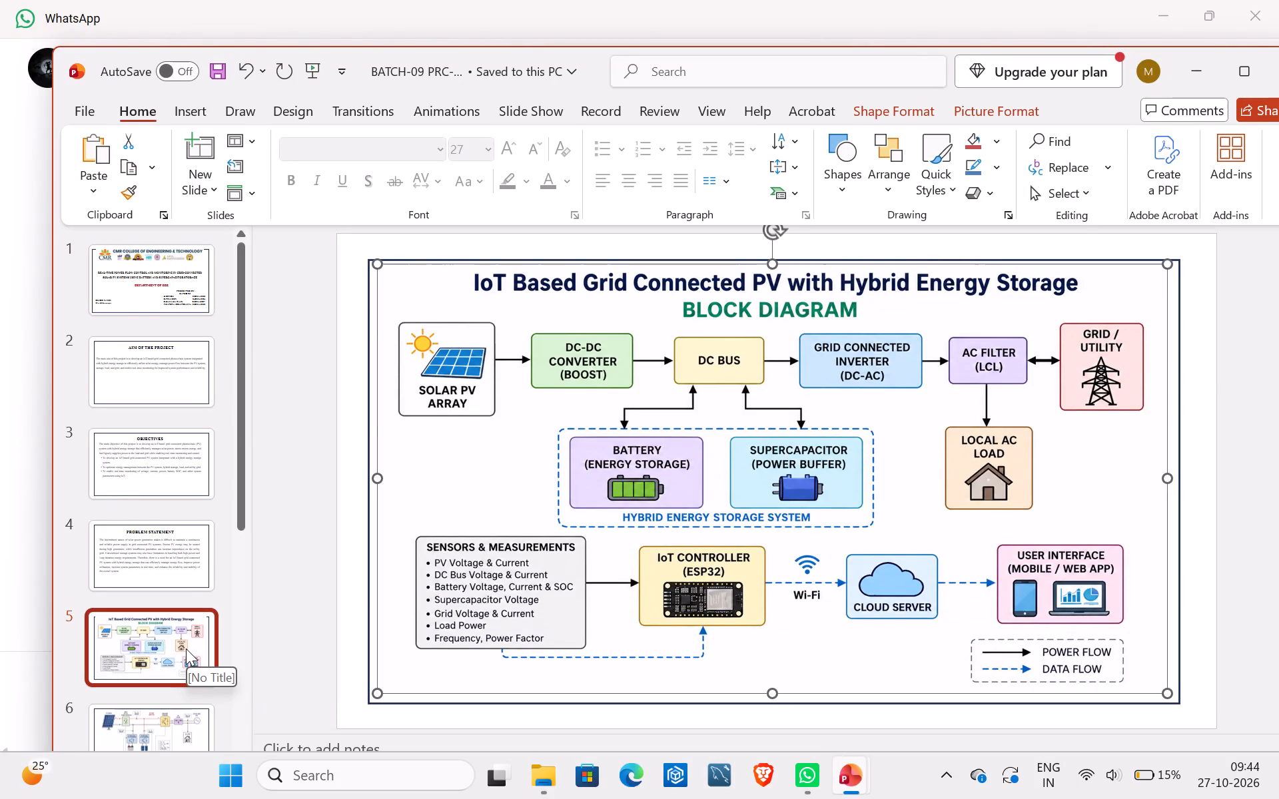
click(148, 719)
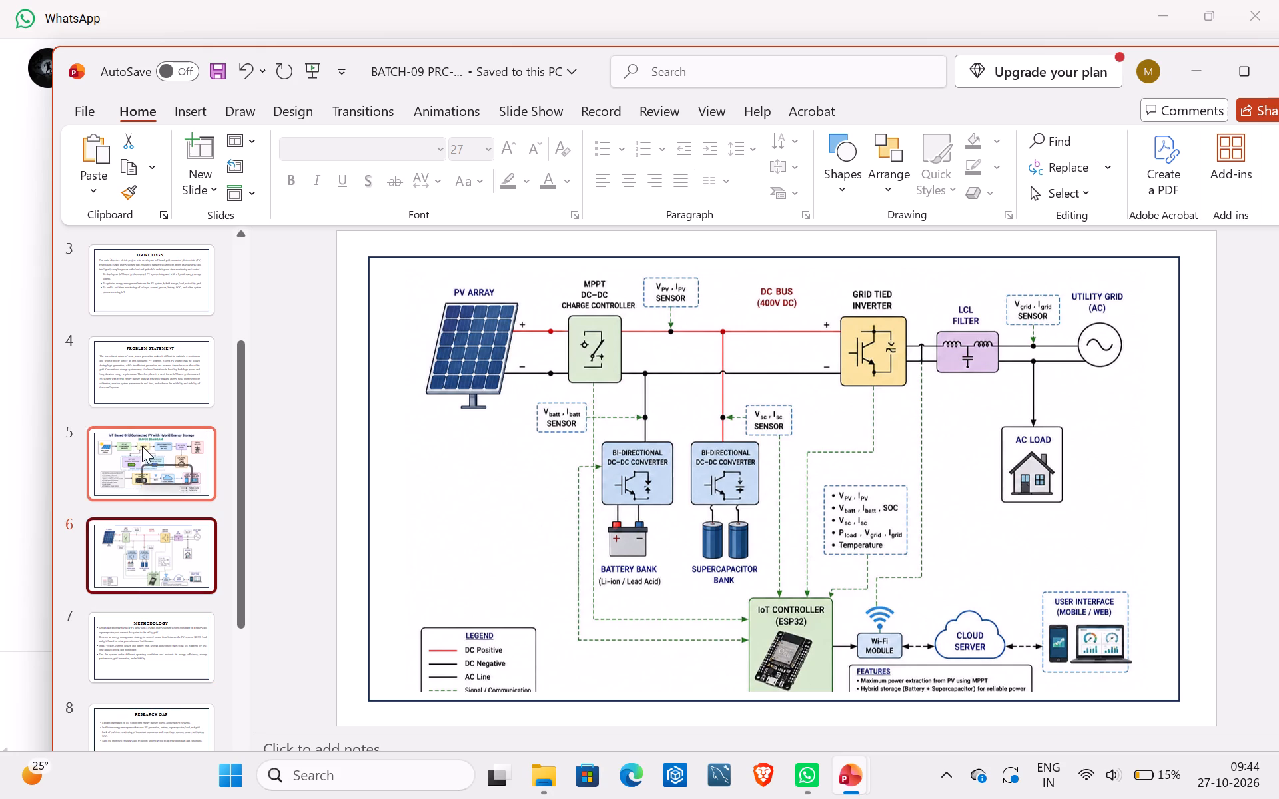
click(142, 446)
right_click(142, 446)
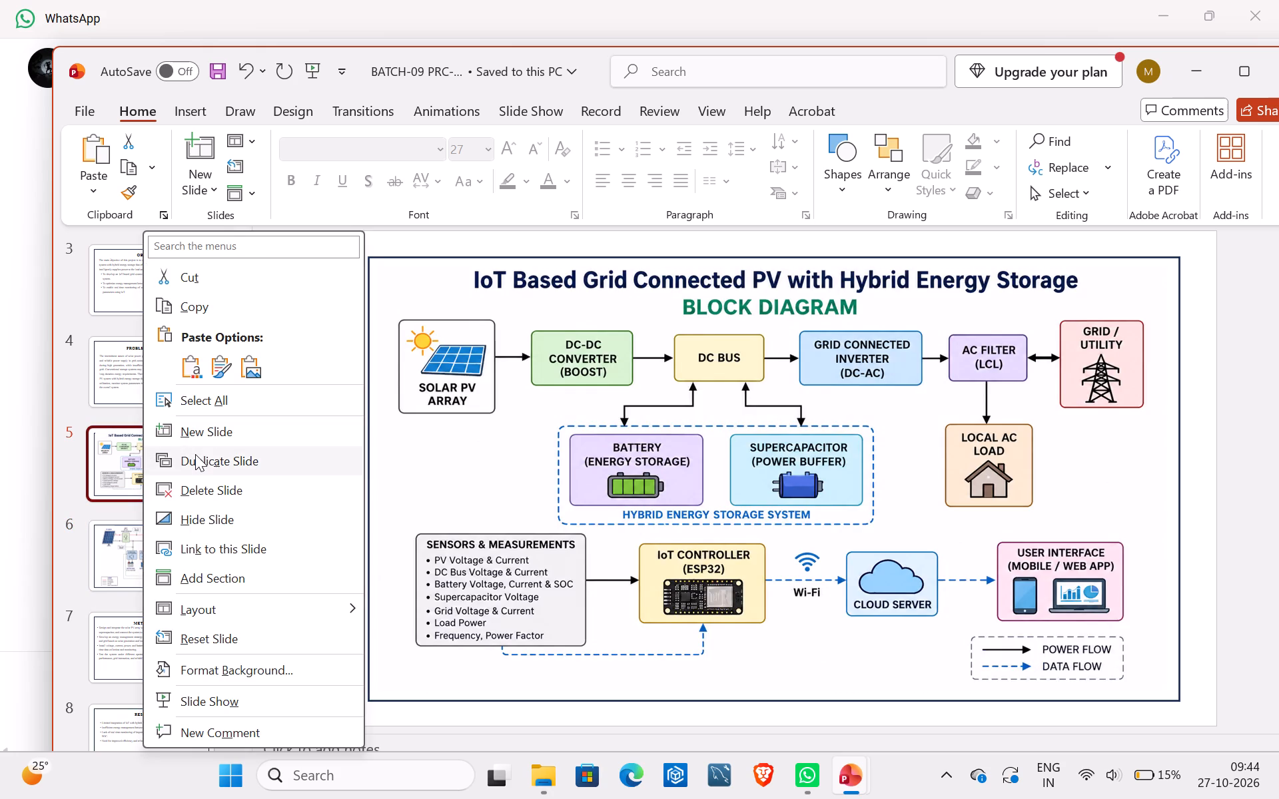
click(194, 455)
click(164, 554)
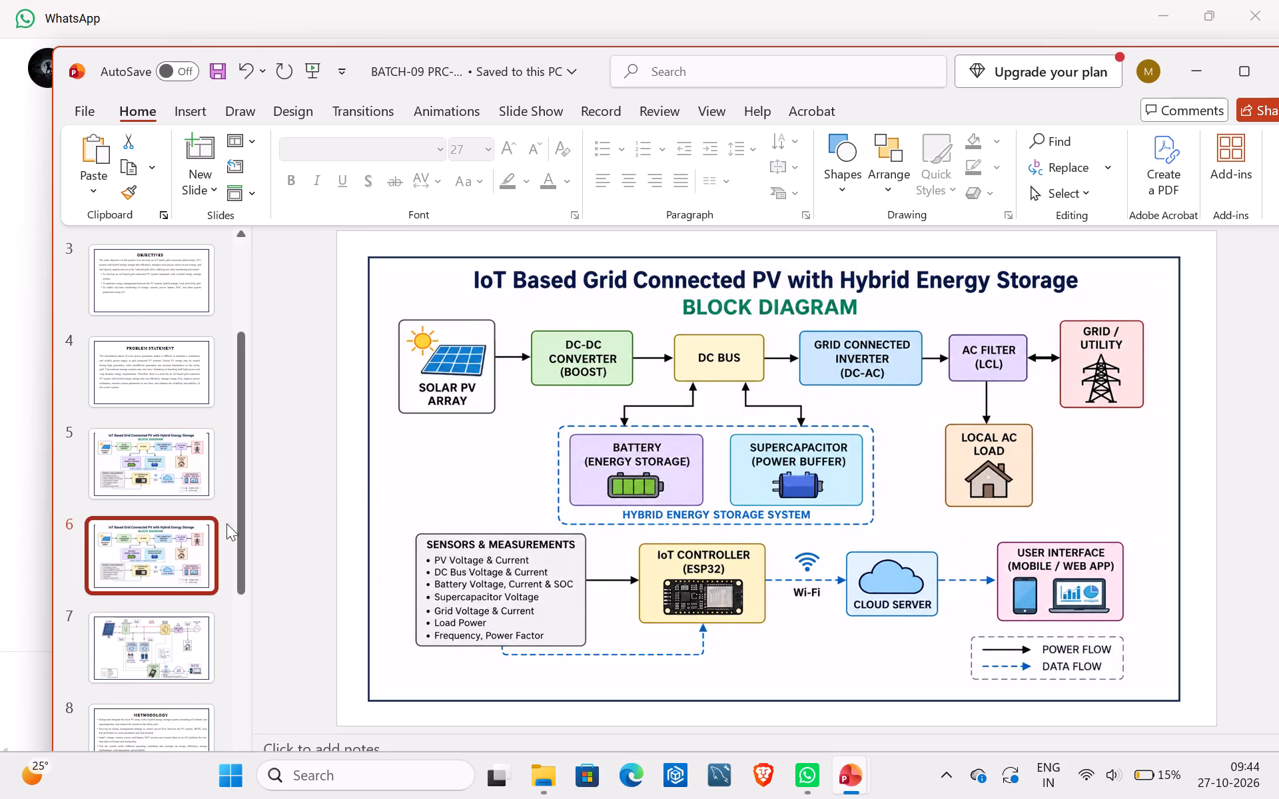
Replace the block diagram picture on the duplicated slide 6 with the copied Real-Time Power Flow Control and Monitoring diagram.
click(456, 454)
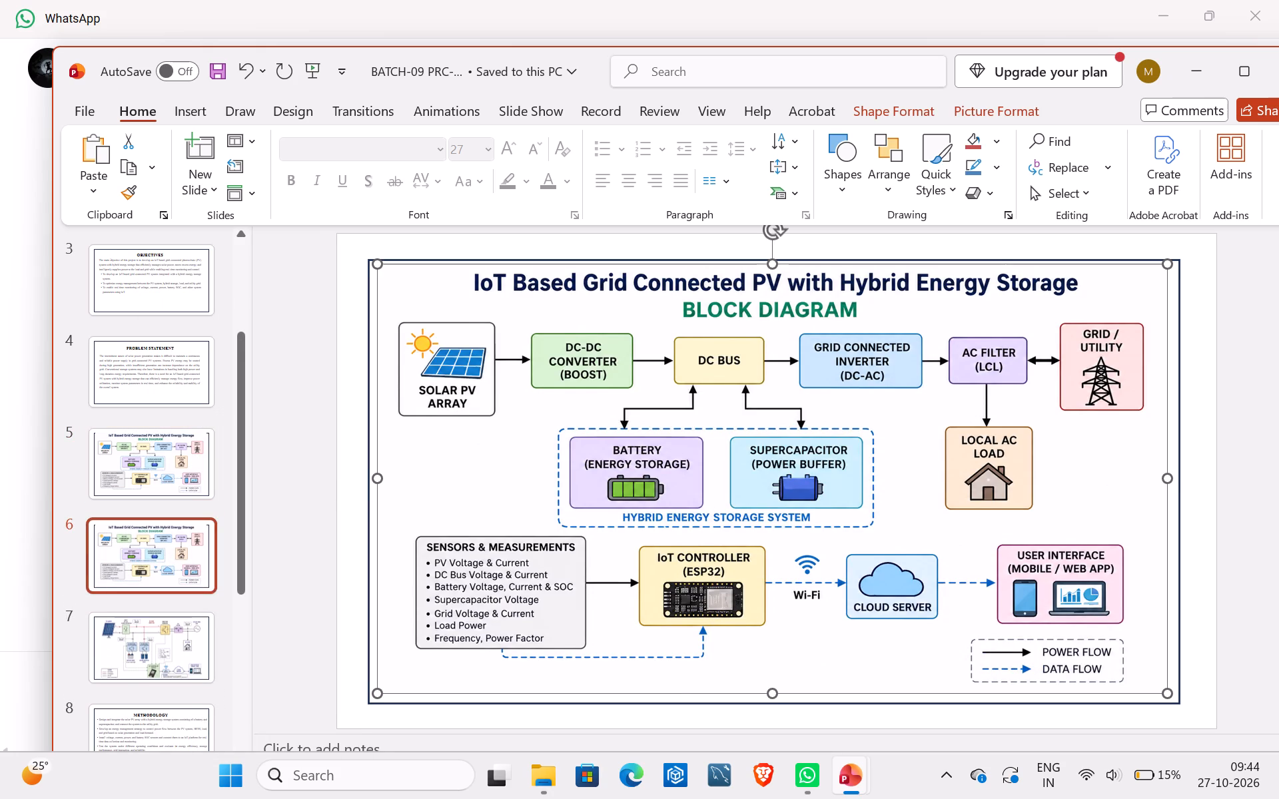
key(BackSpace)
key(ctrl+v)
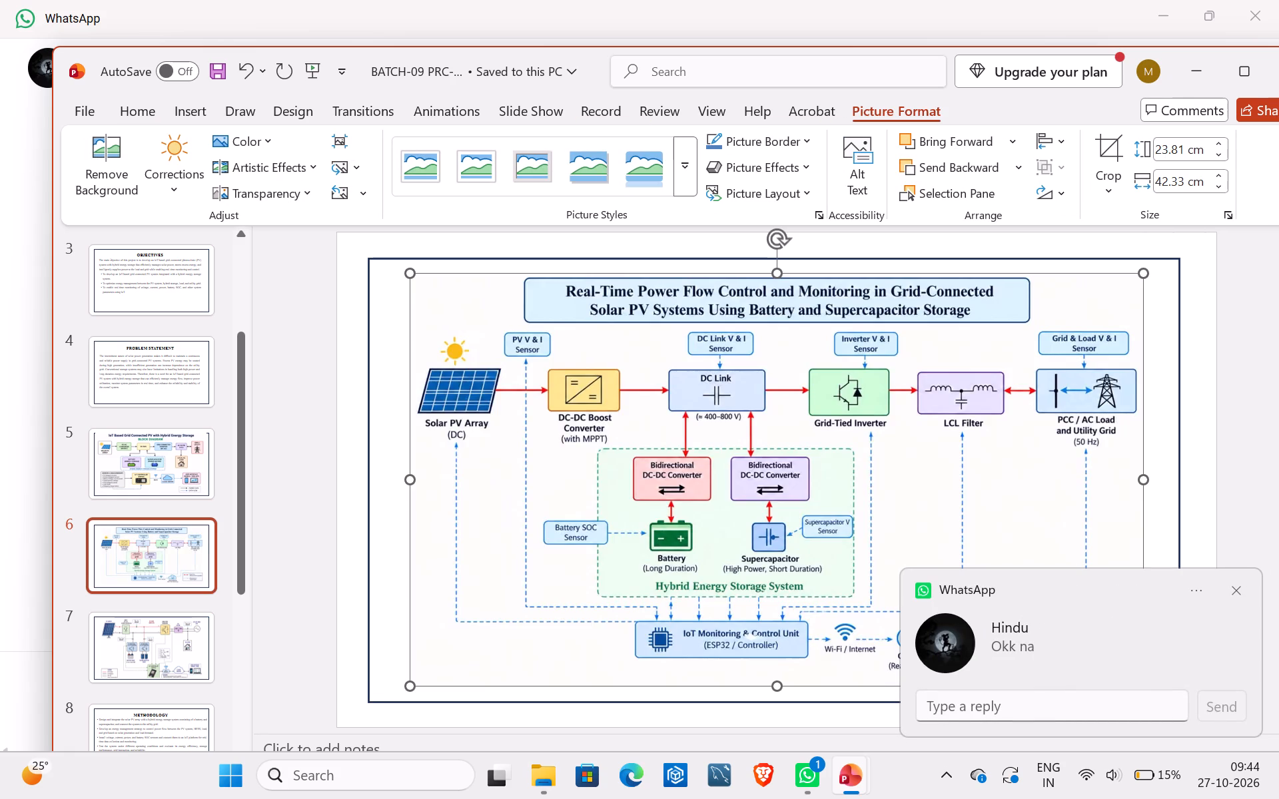
Enlarge the pasted diagram from its upper-left corner to about 24.4 cm high and 43.4 cm wide within the slide frame.
drag(410, 276, 389, 271)
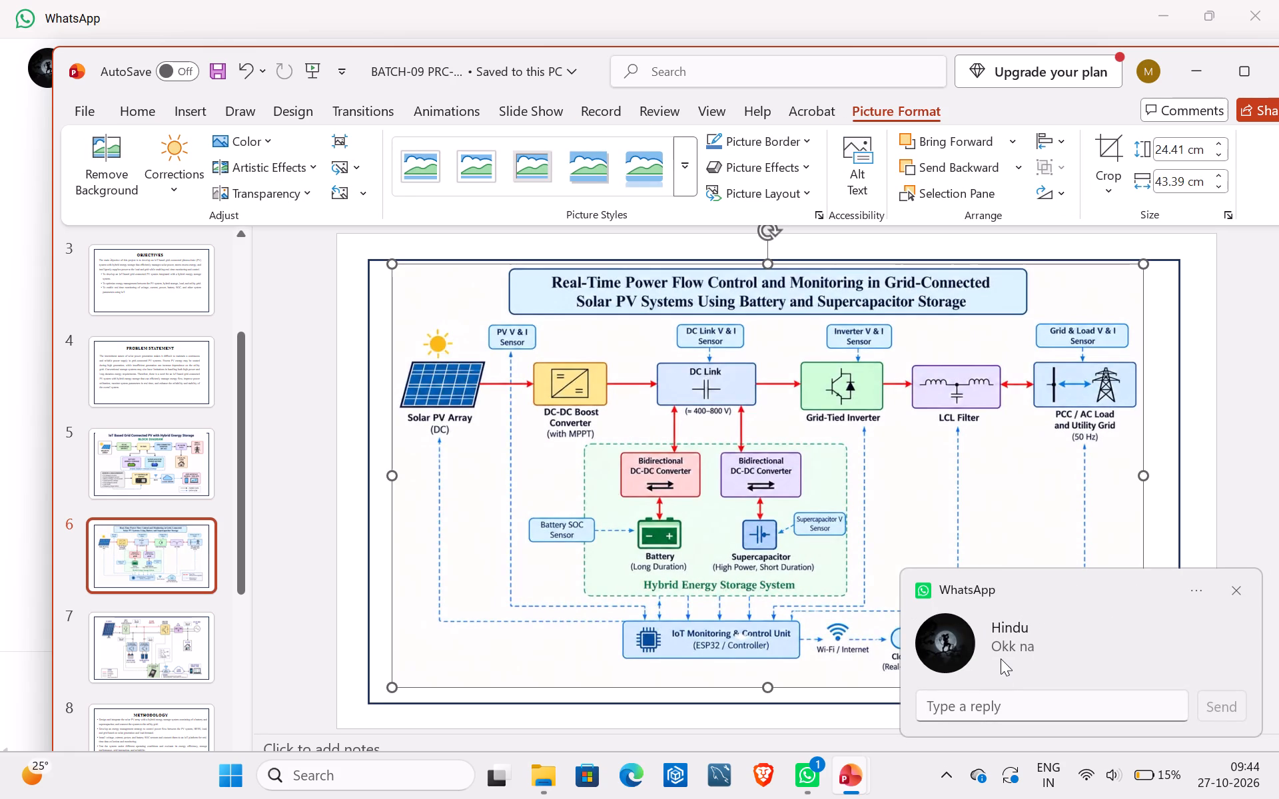
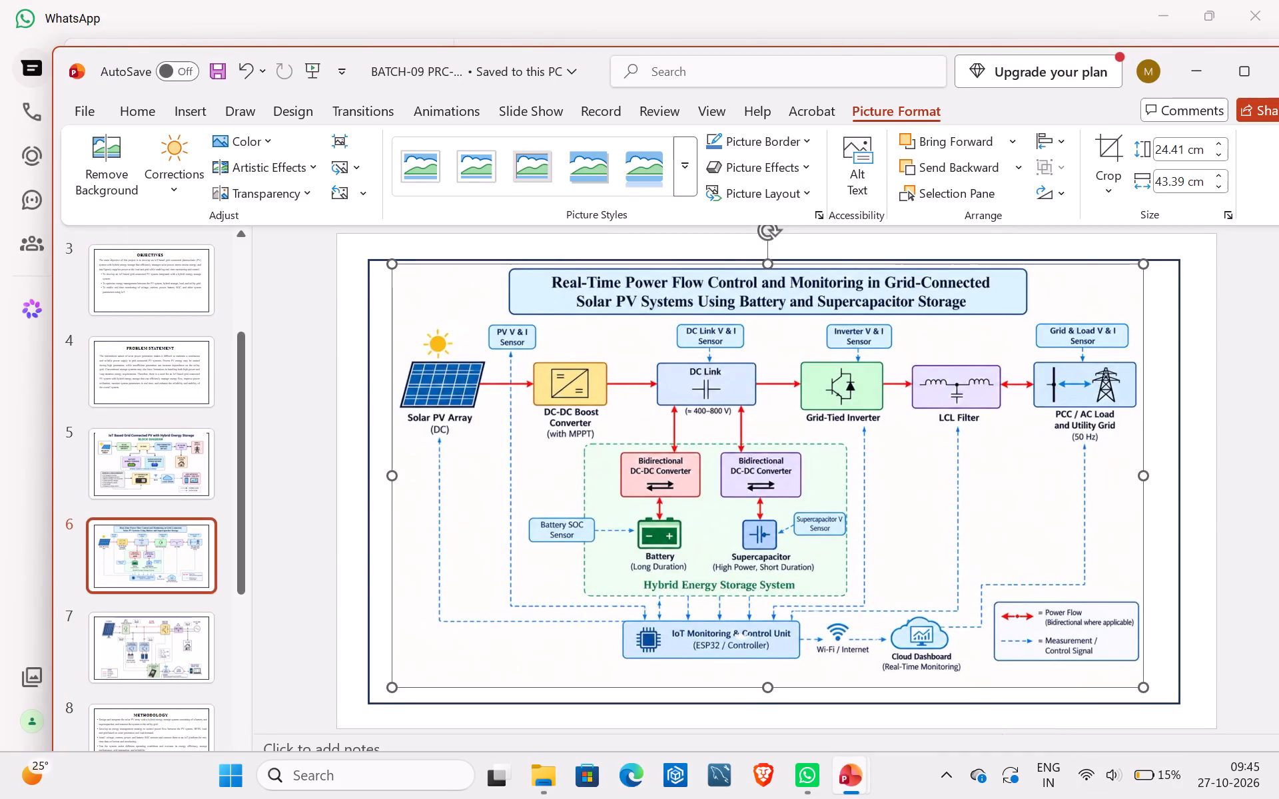
Resize the power flow control diagram on slide 6 from its upper-left corner to about 24.3 cm high by 43.2 cm wide, inside the slide border.
drag(391, 264, 393, 259)
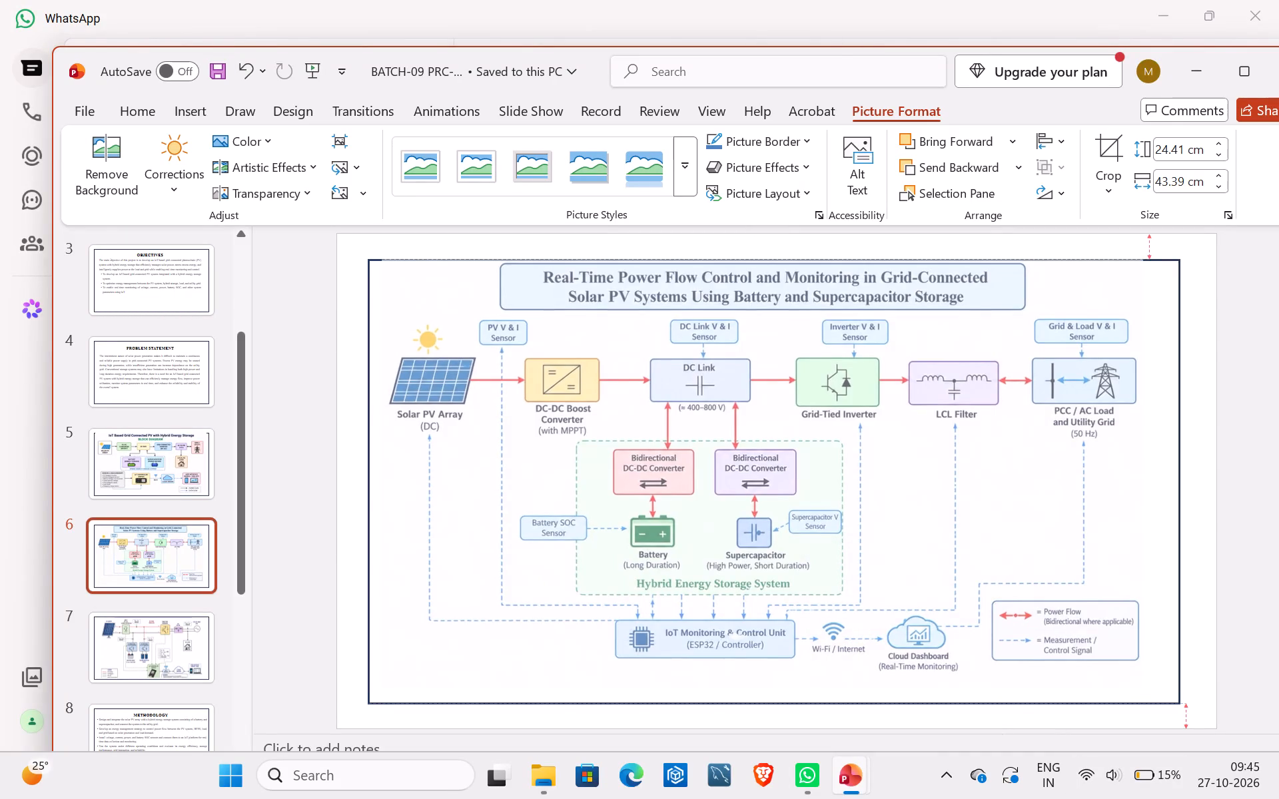
drag(393, 259, 400, 263)
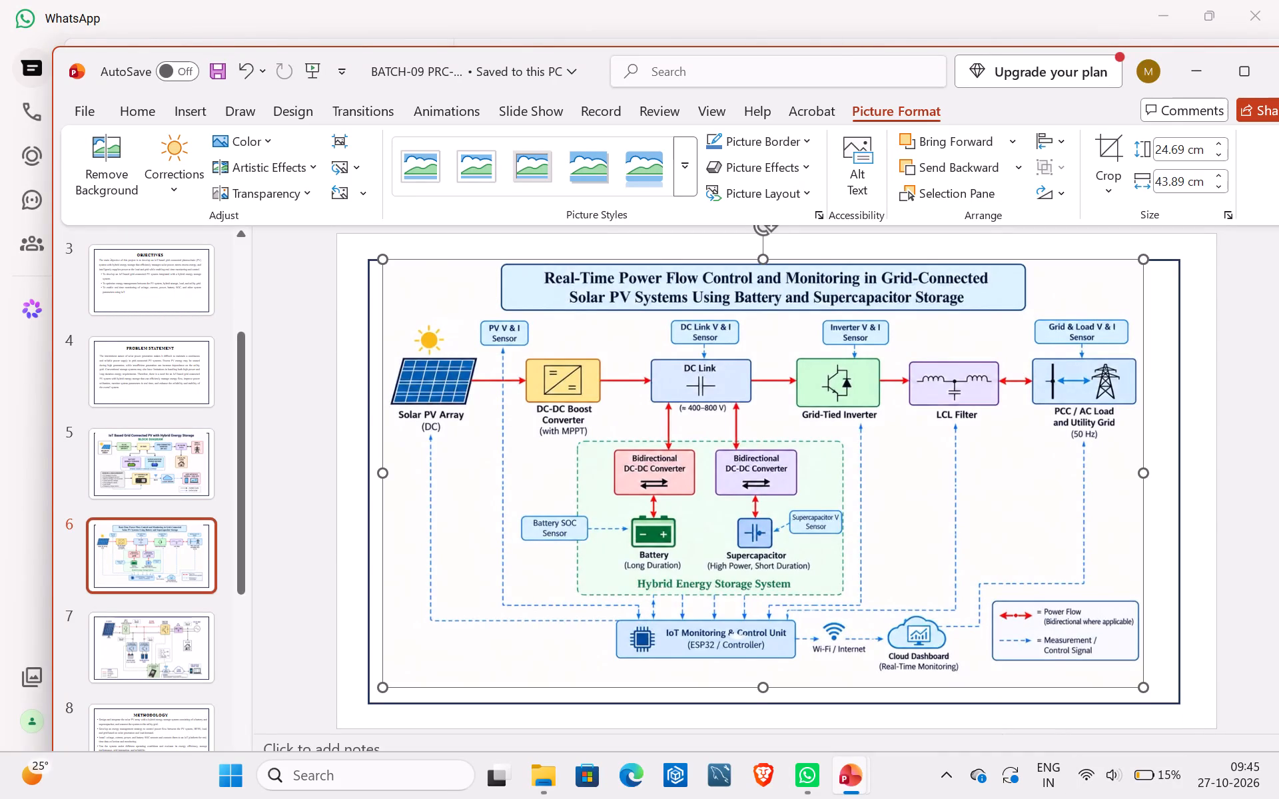
drag(380, 259, 387, 259)
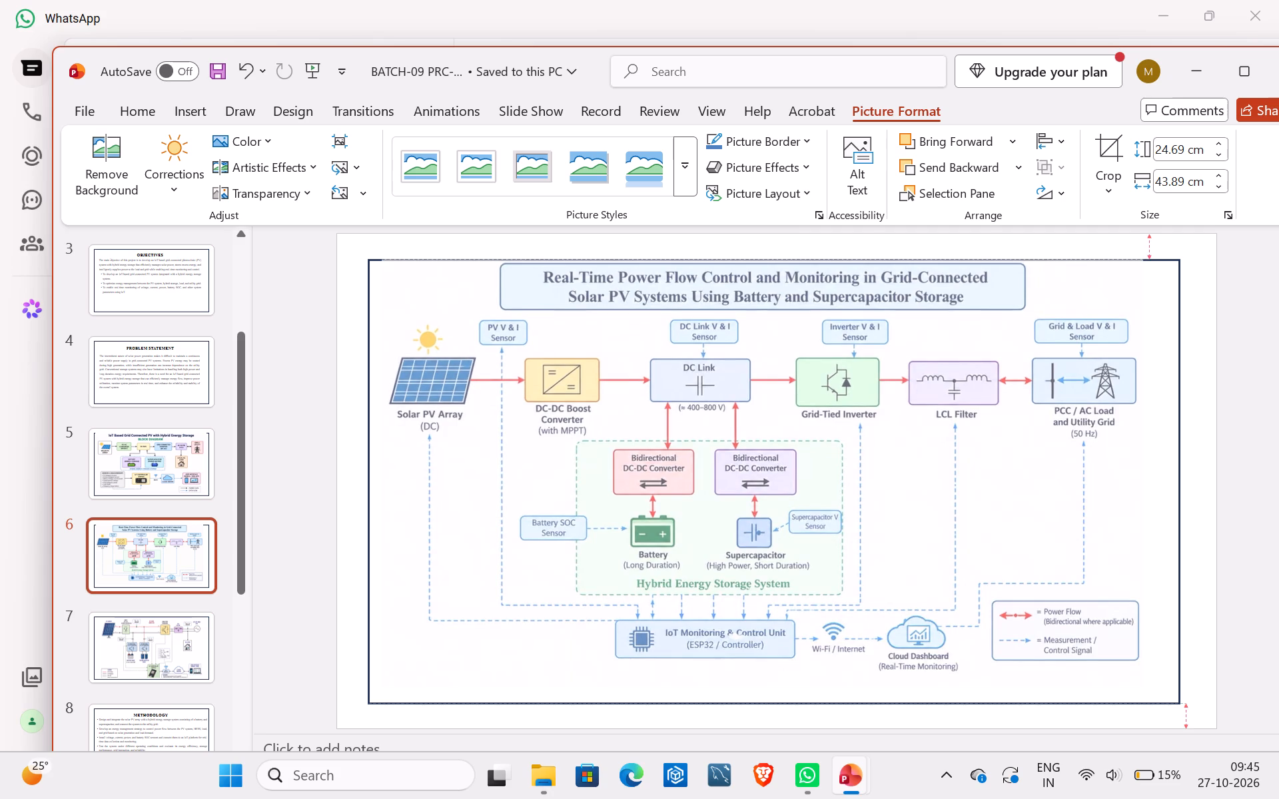
drag(387, 259, 396, 268)
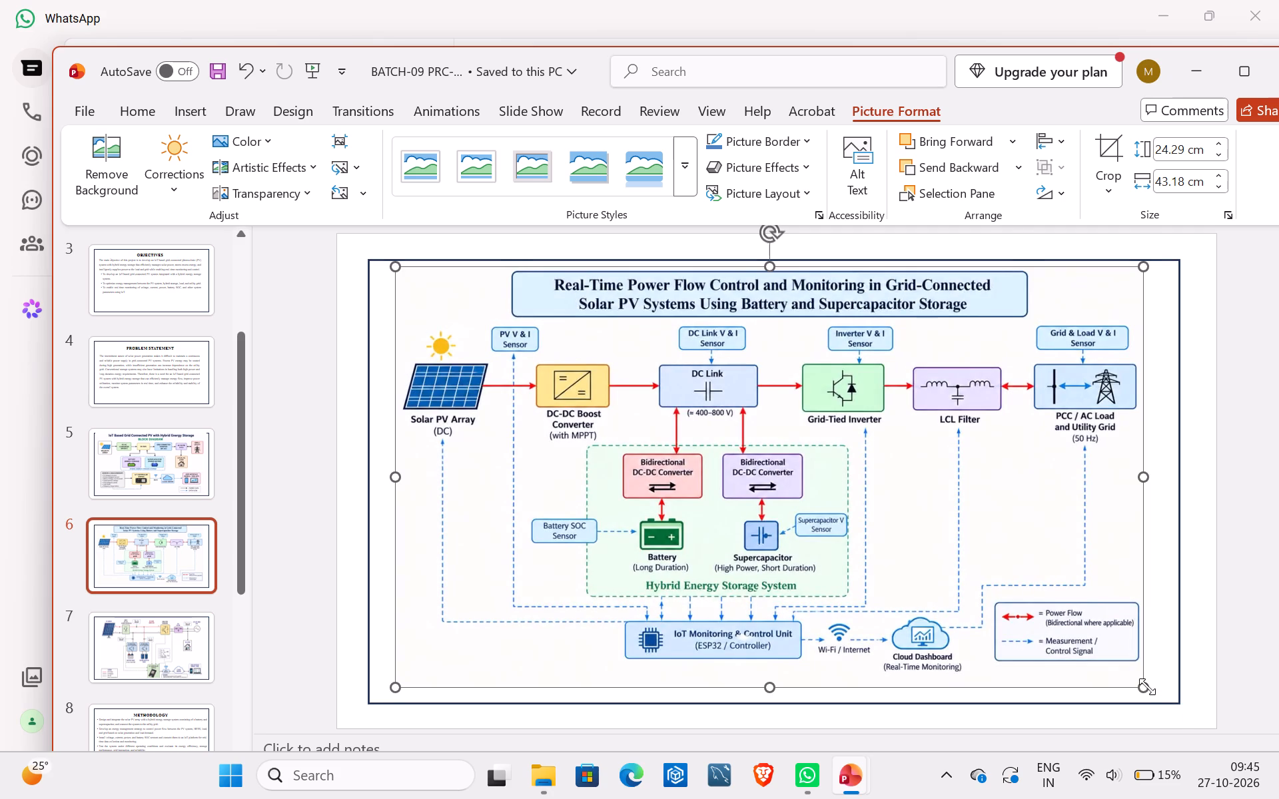
Enlarge the block diagram picture on slide 6 proportionally to about 25.17 cm high and 44.74 cm wide.
drag(1147, 686, 1155, 692)
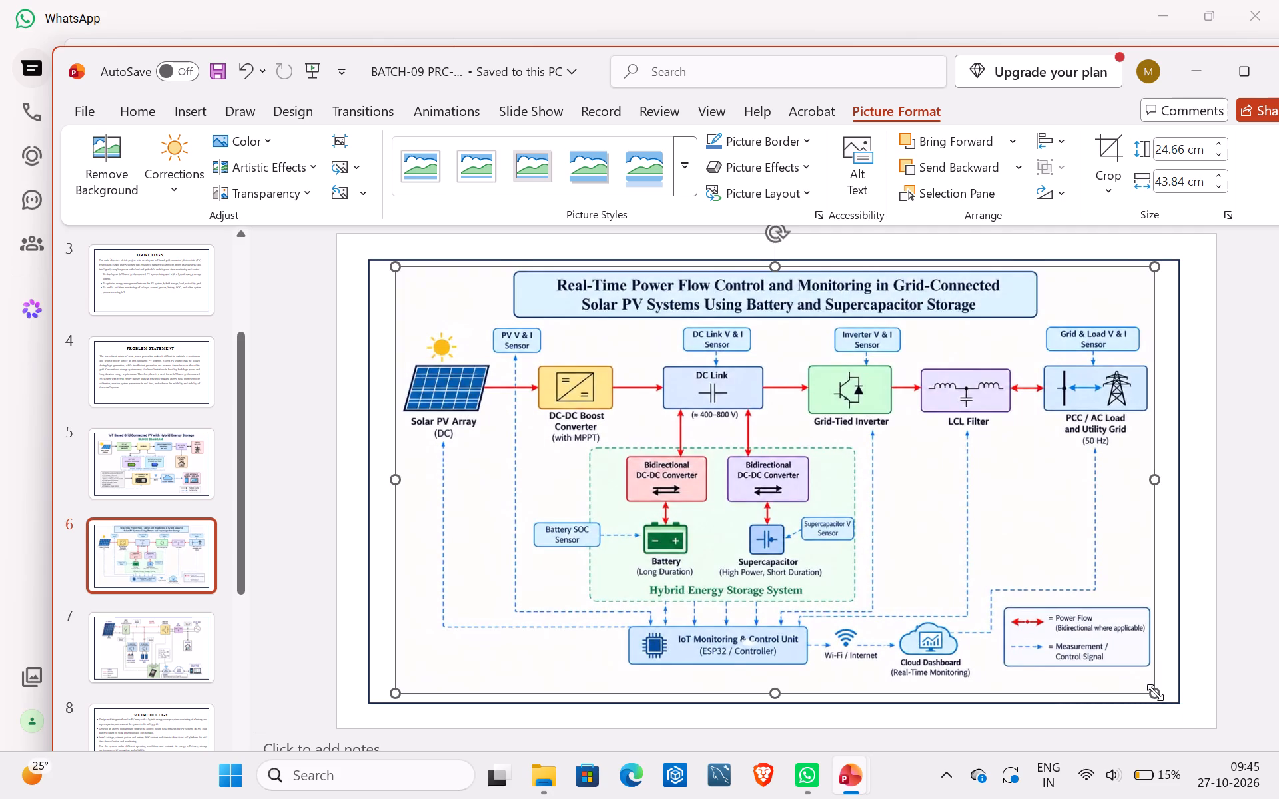
drag(1154, 696, 1155, 696)
drag(1155, 696, 1161, 700)
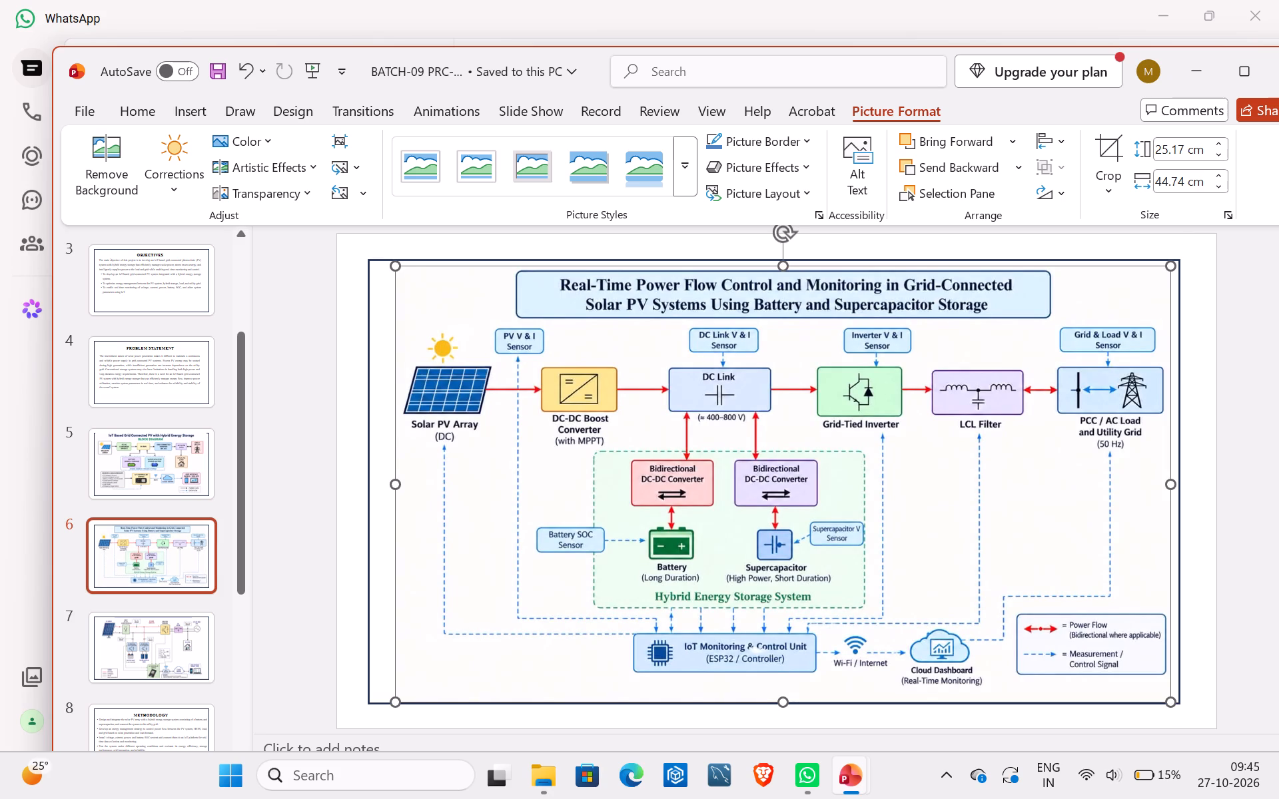
Reposition the enlarged diagram picture so it sits centred within the border of slide 6, and deselect it.
drag(446, 485, 435, 479)
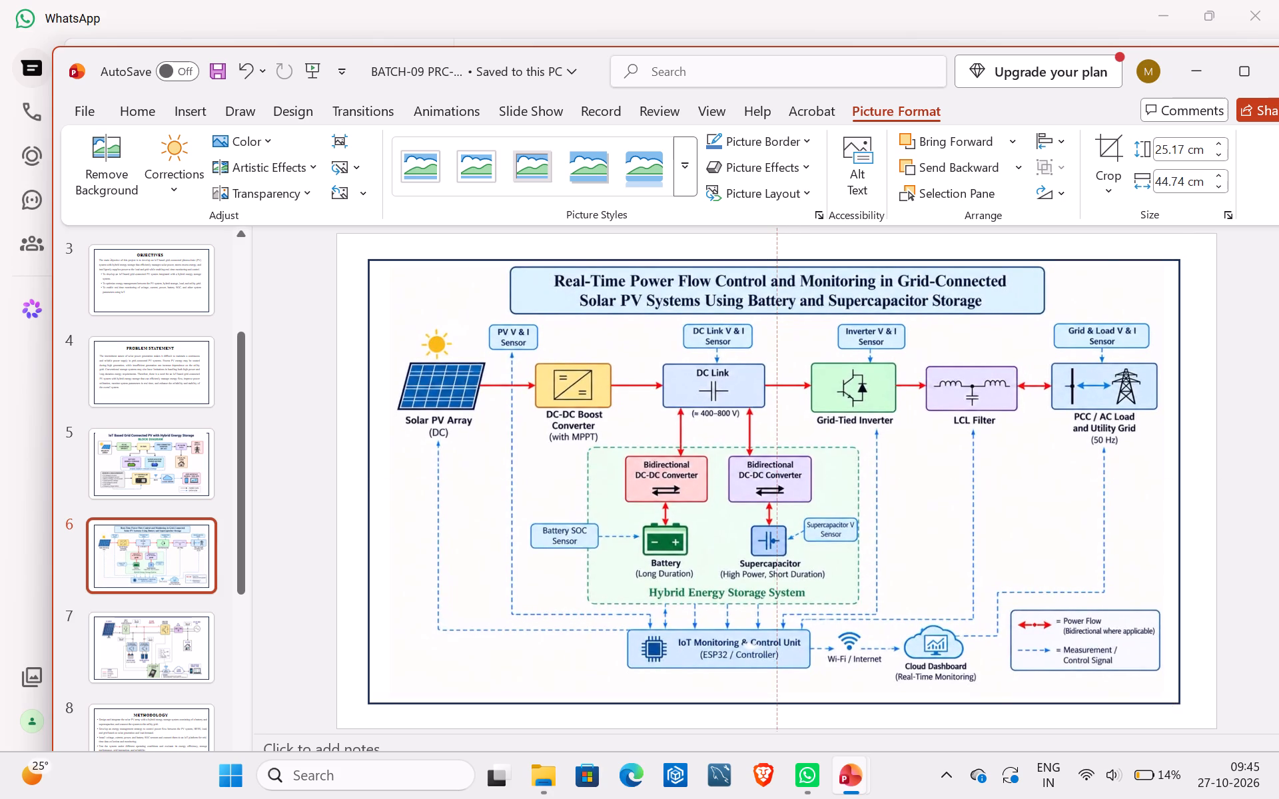
drag(435, 479, 437, 477)
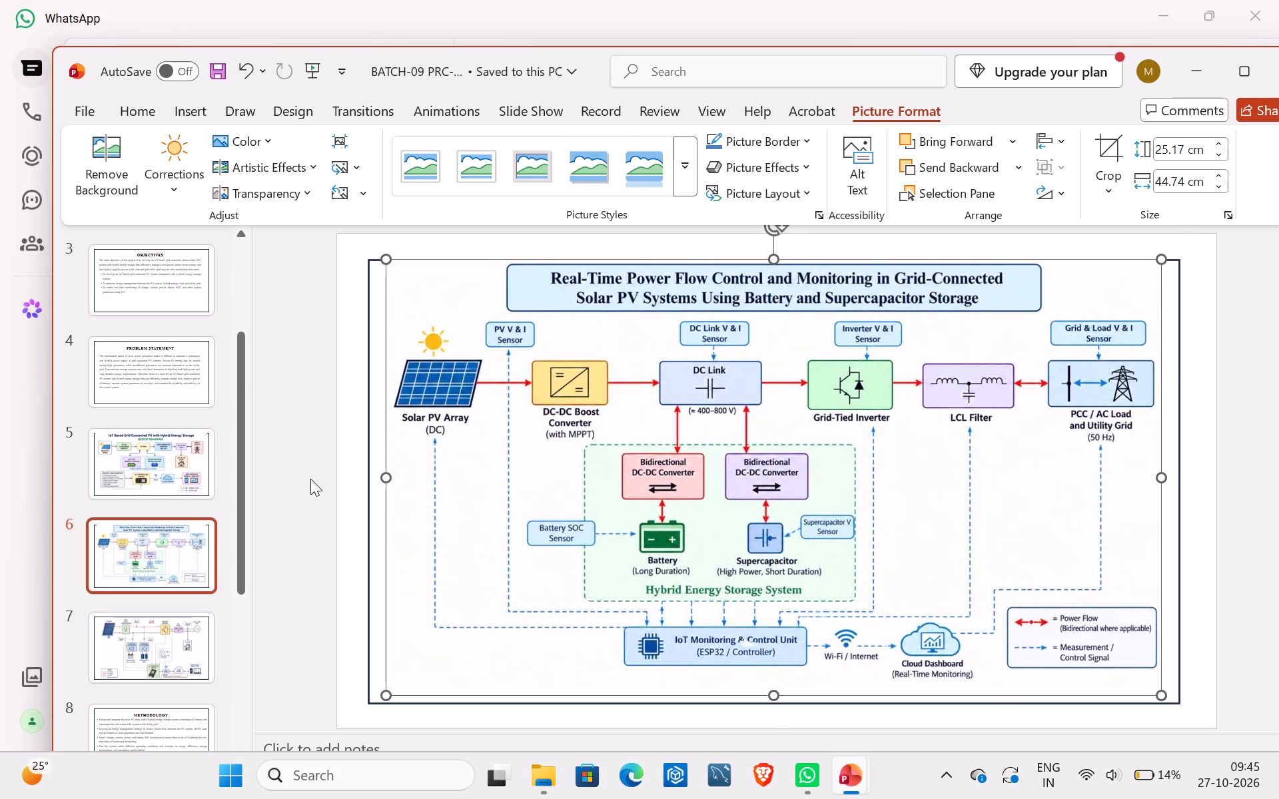
click(304, 470)
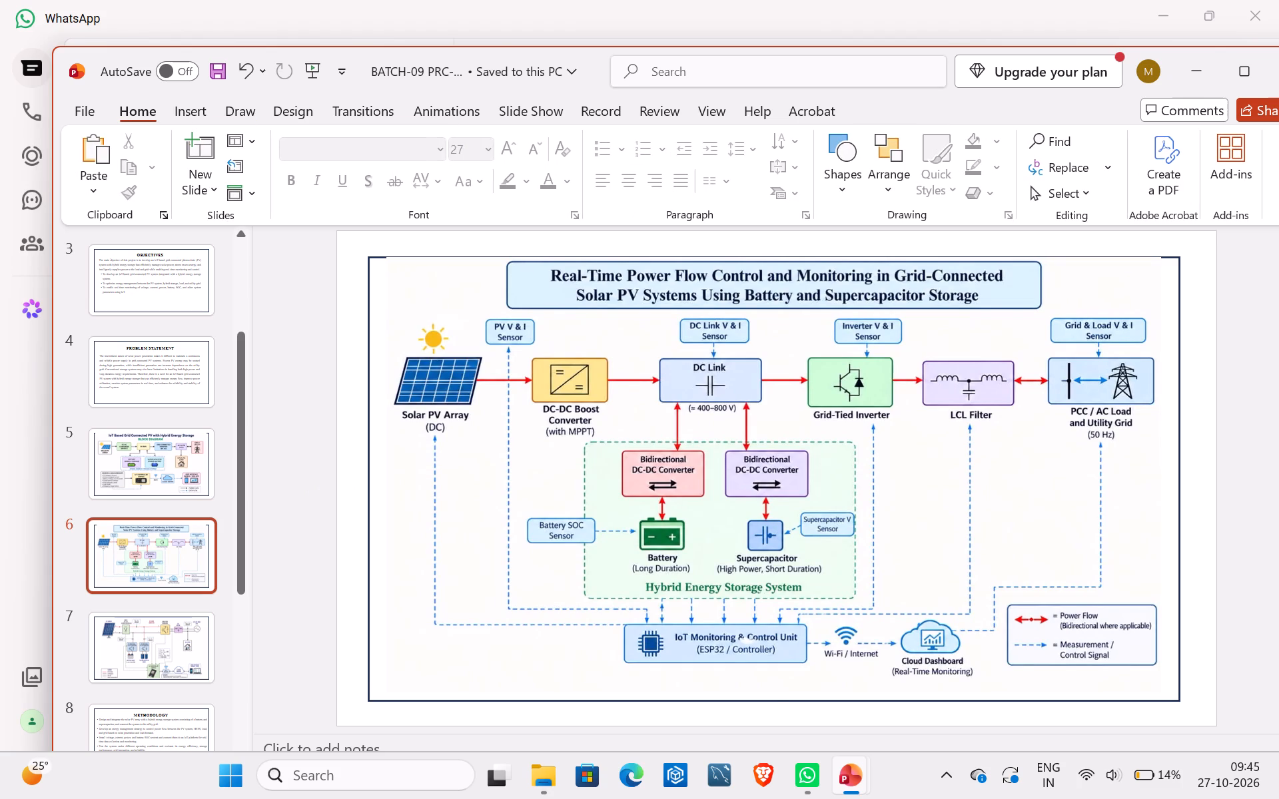
click(566, 445)
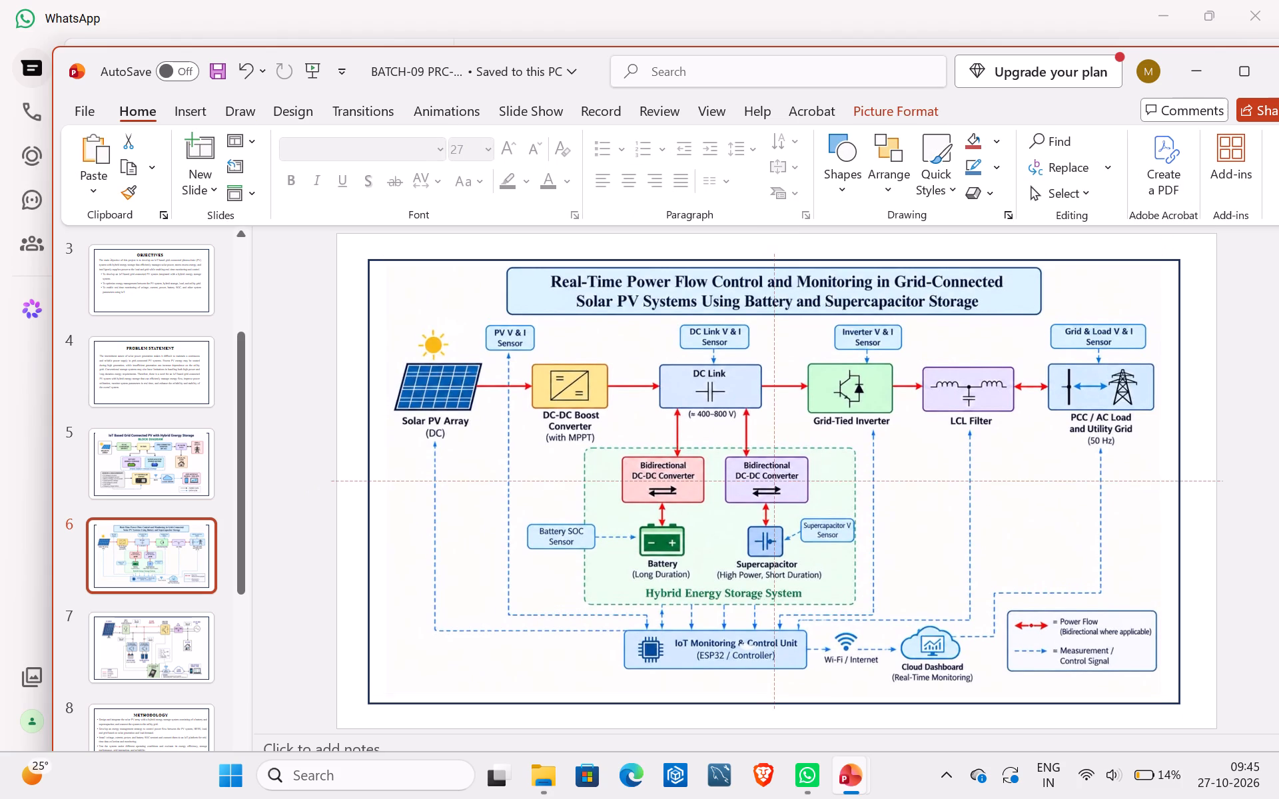
click(313, 377)
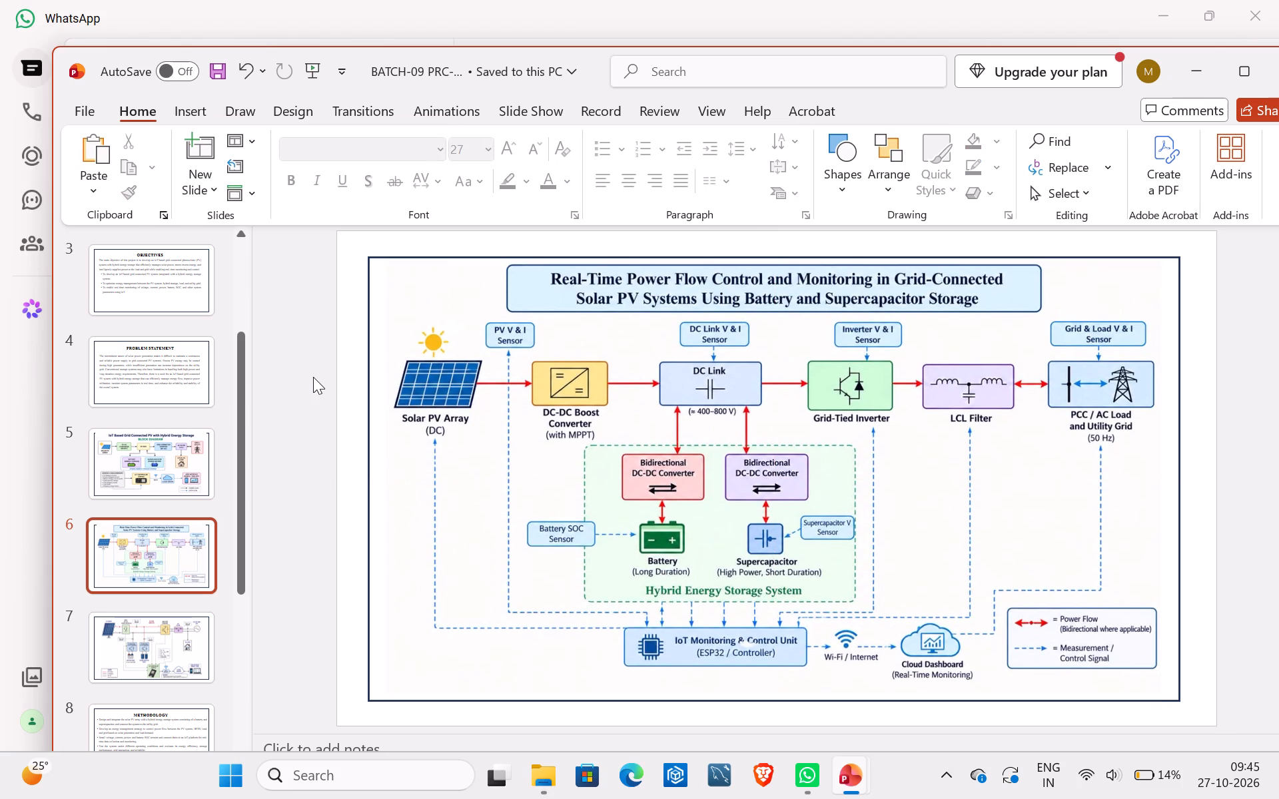
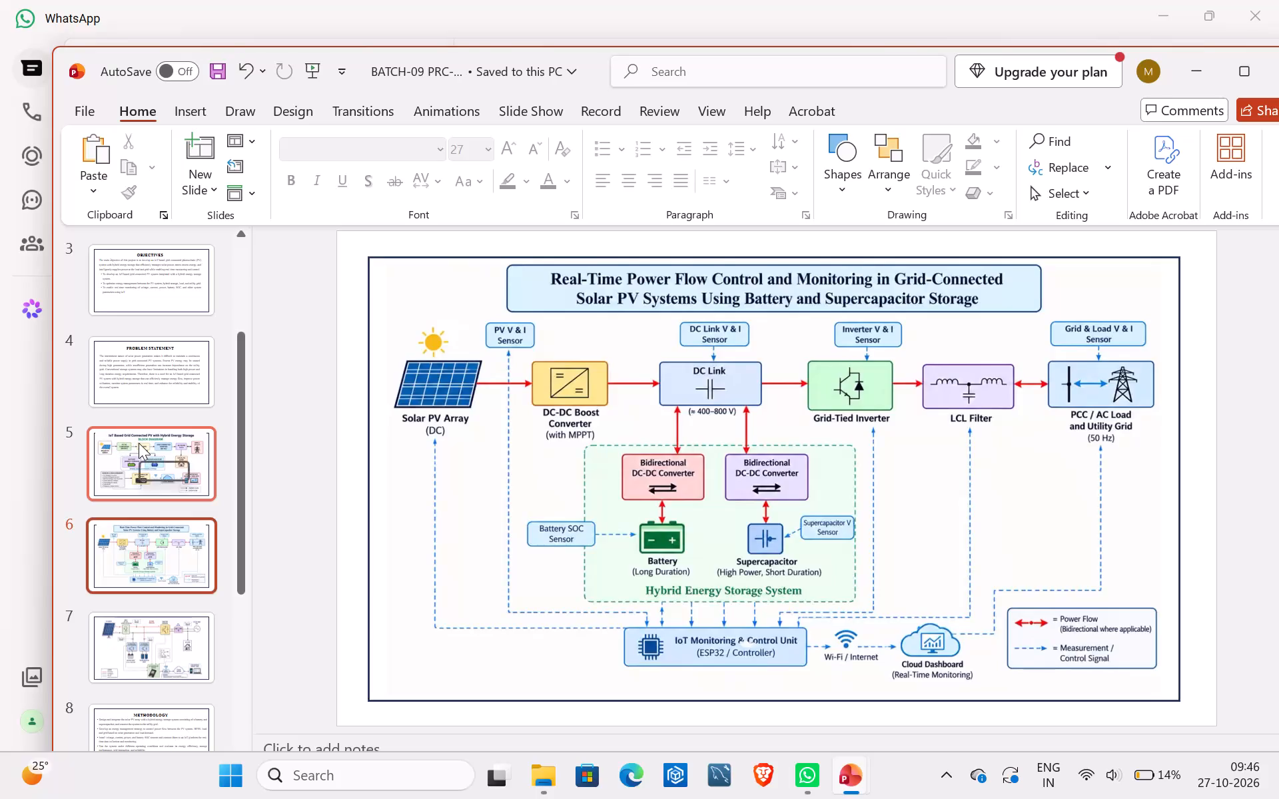
Compare the diagrams on slides 5, 6 and 7 for how they fit within their slide borders.
click(139, 443)
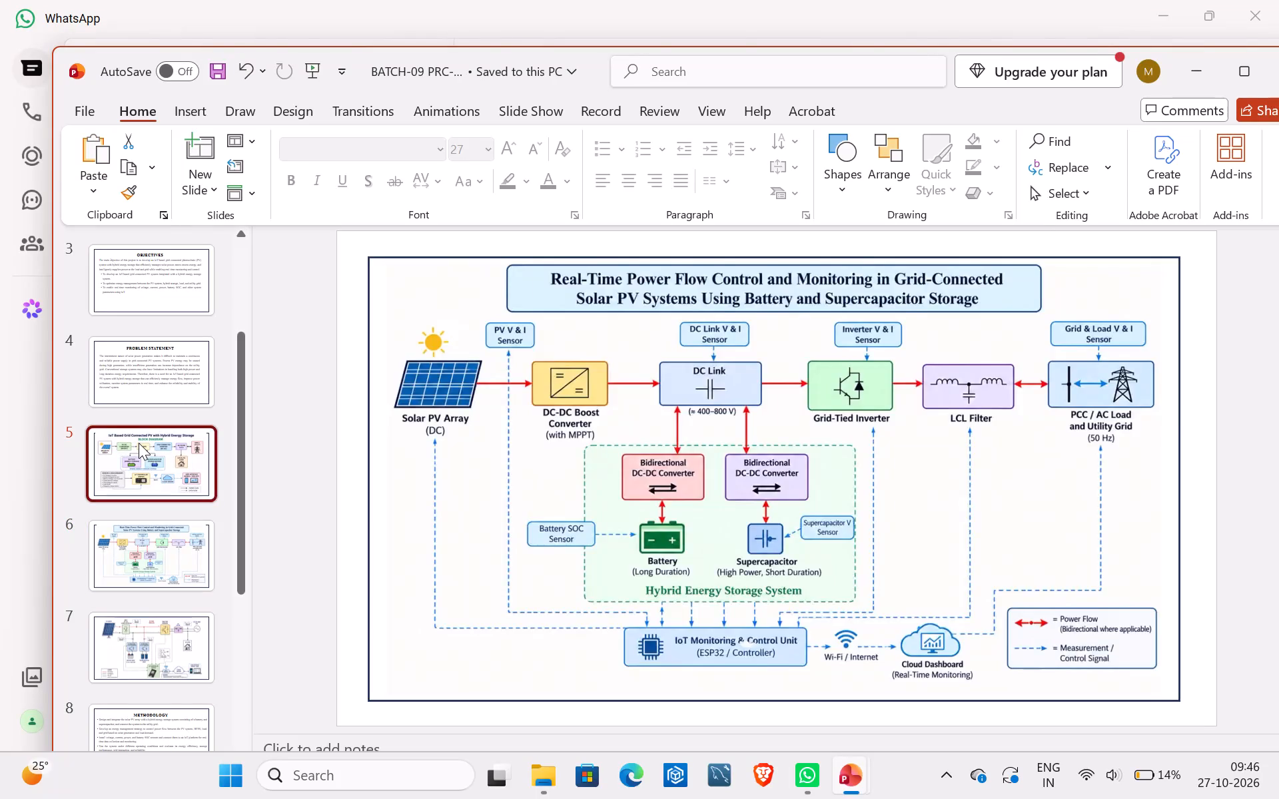
click(161, 539)
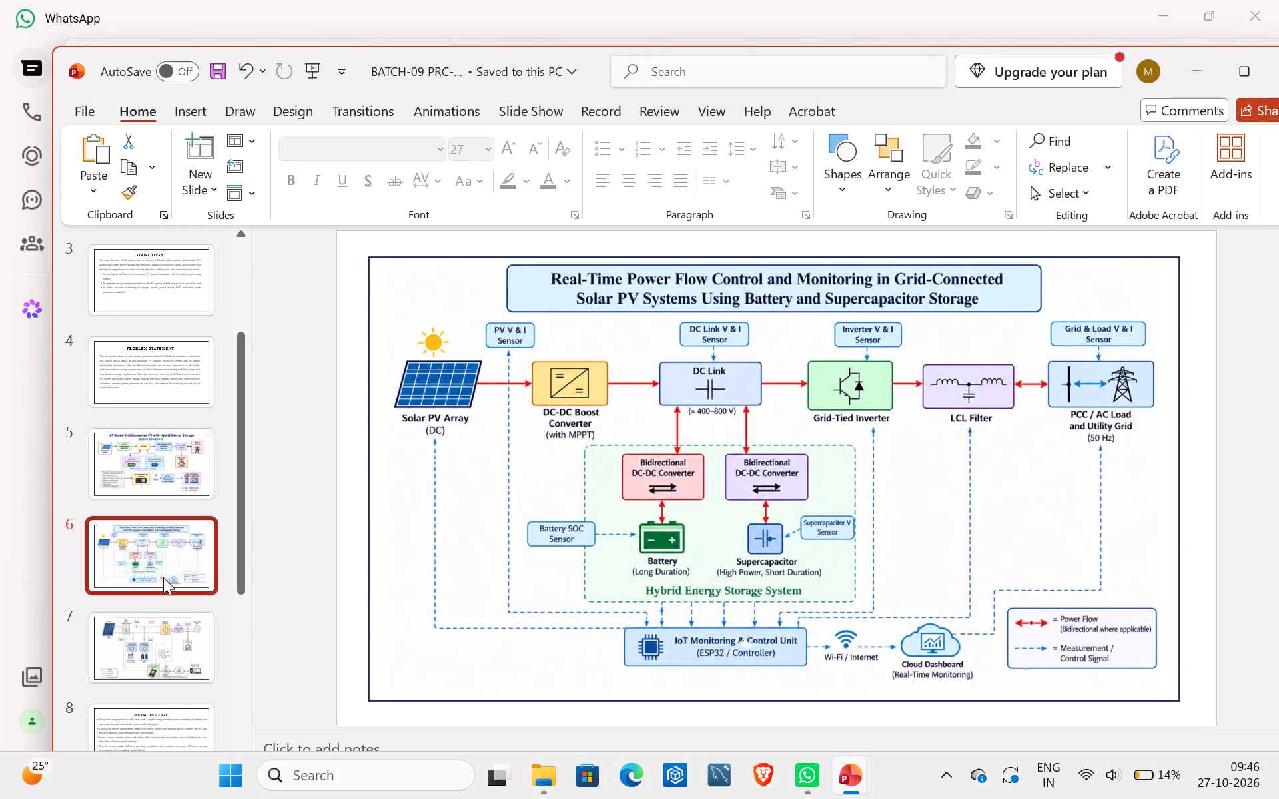
click(169, 624)
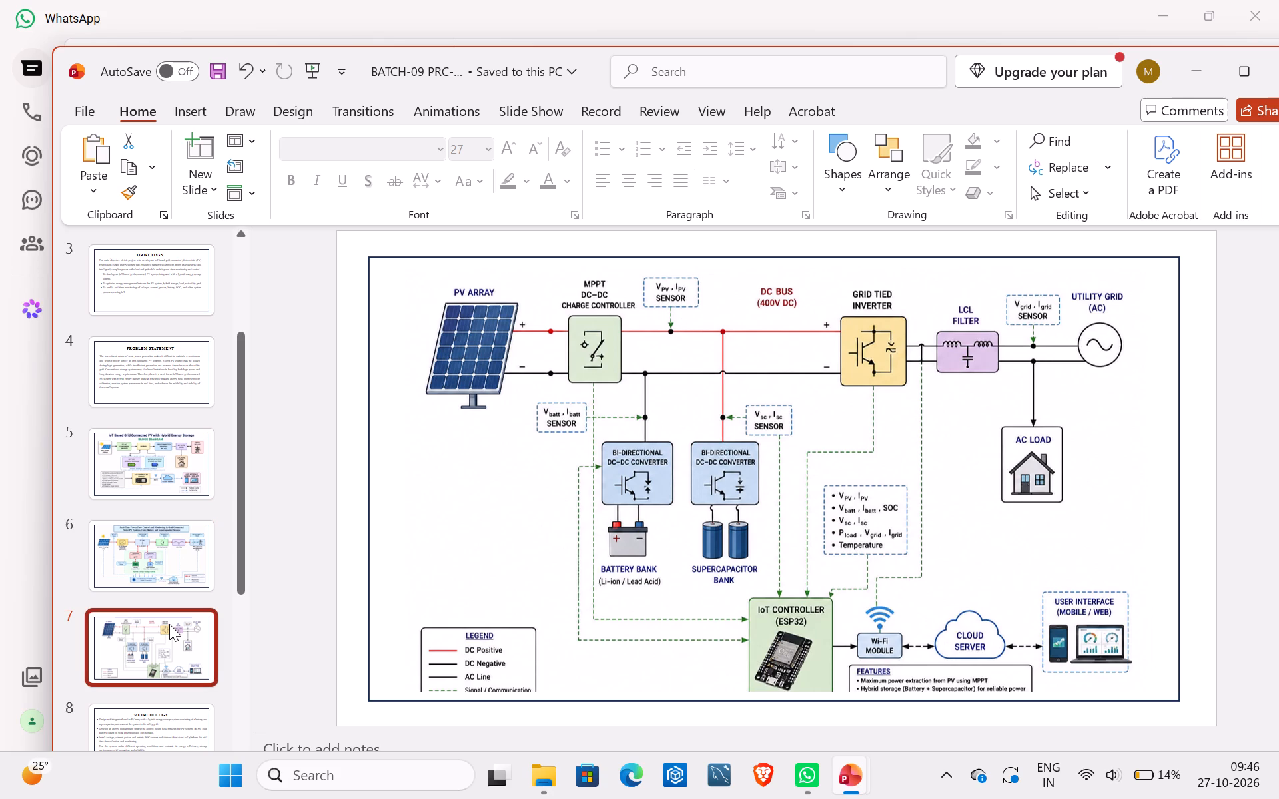
click(161, 537)
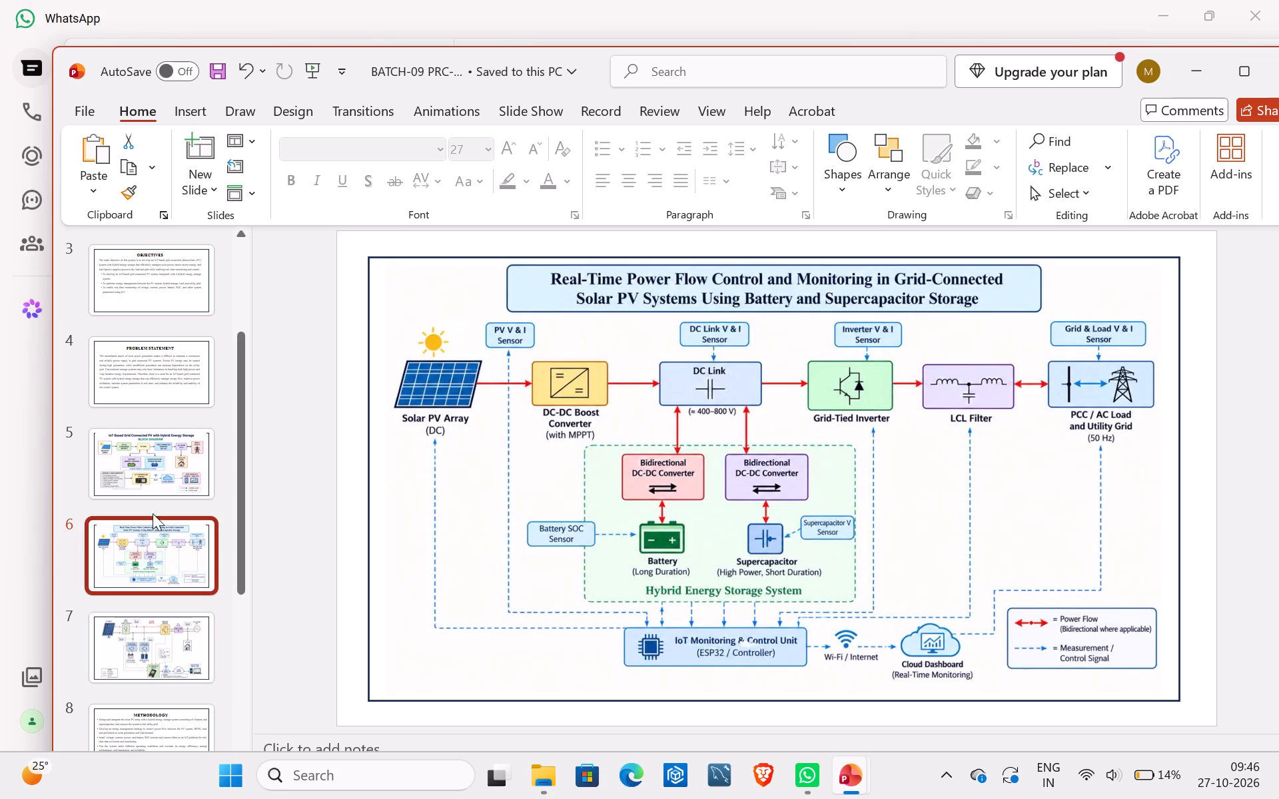
click(145, 453)
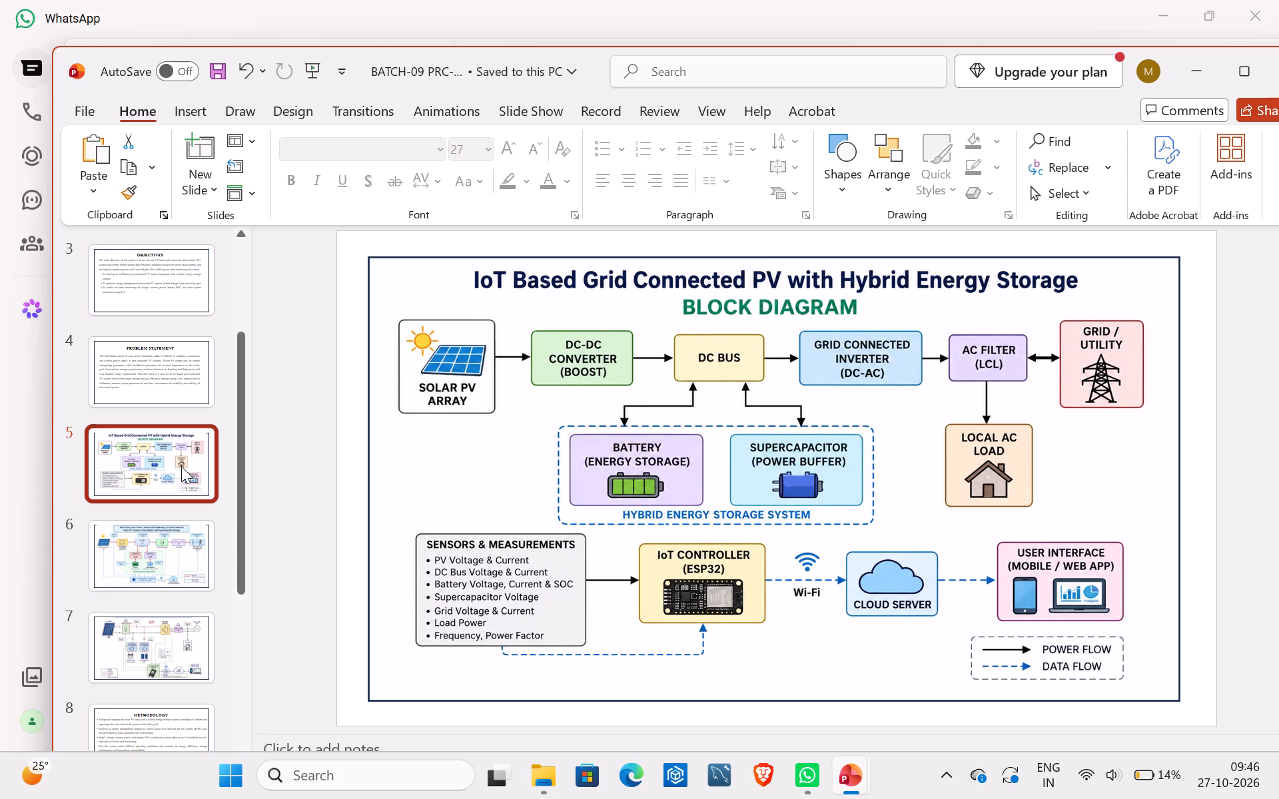
Examine the size and aspect-ratio settings of the block diagram picture on slide 5, and deselect it.
click(441, 465)
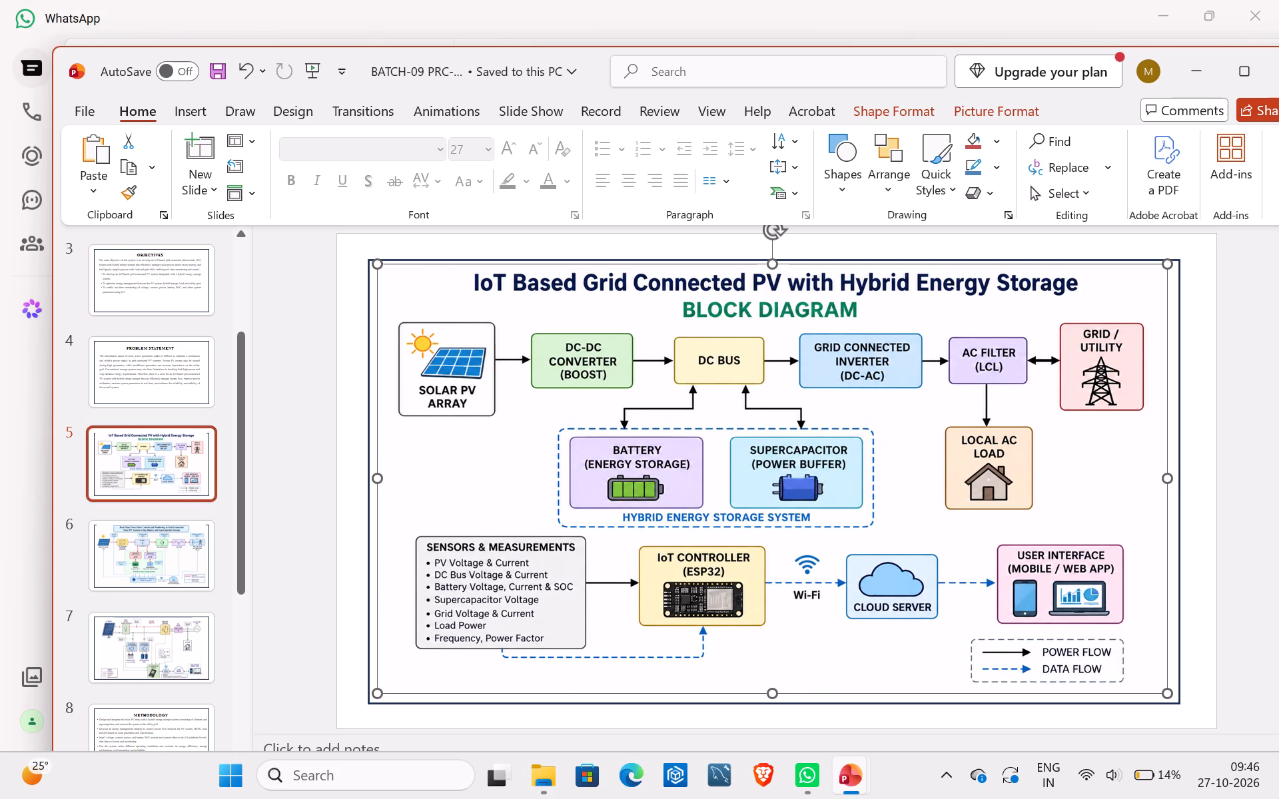
right_click(431, 465)
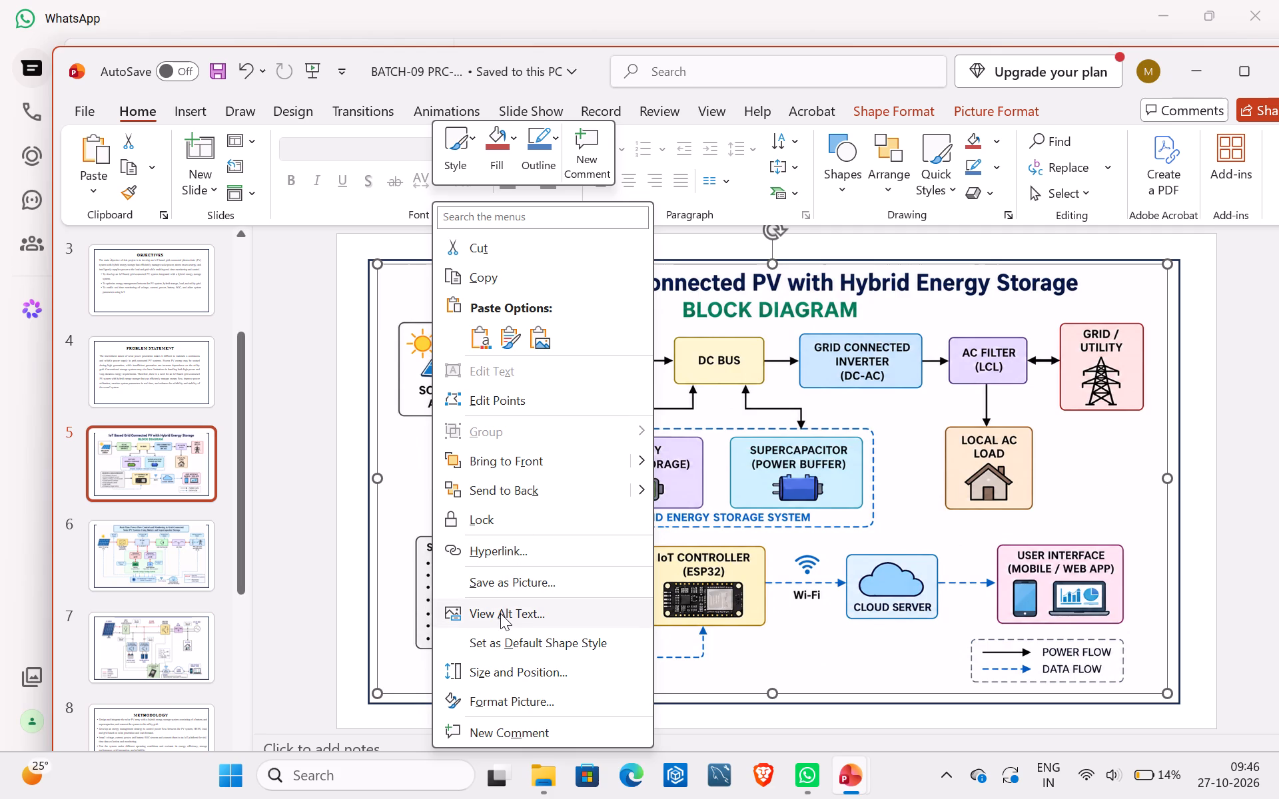
click(512, 669)
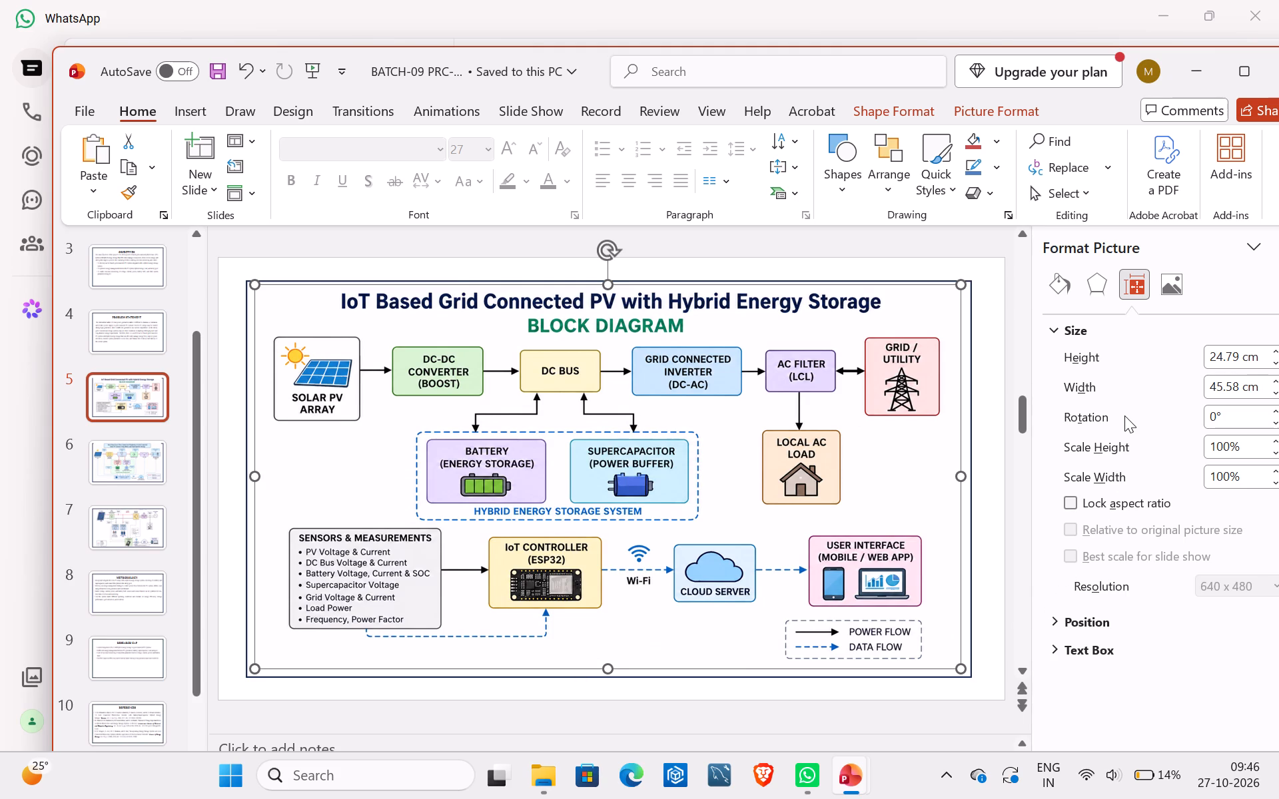
scroll(1124, 415, left, 1)
click(1070, 503)
click(1070, 503)
key(Escape)
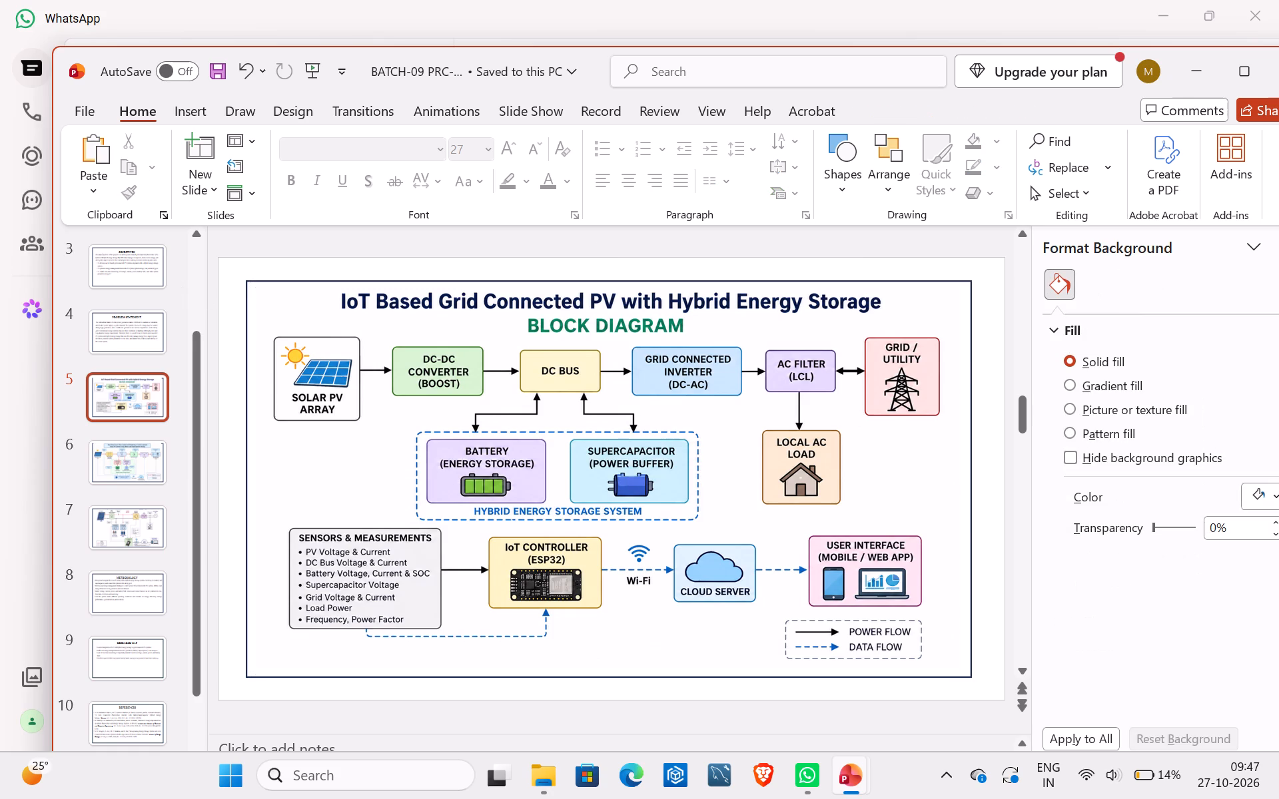
key(Escape)
Apply slide 4's solid-fill background with 0% transparency to all slides.
click(133, 312)
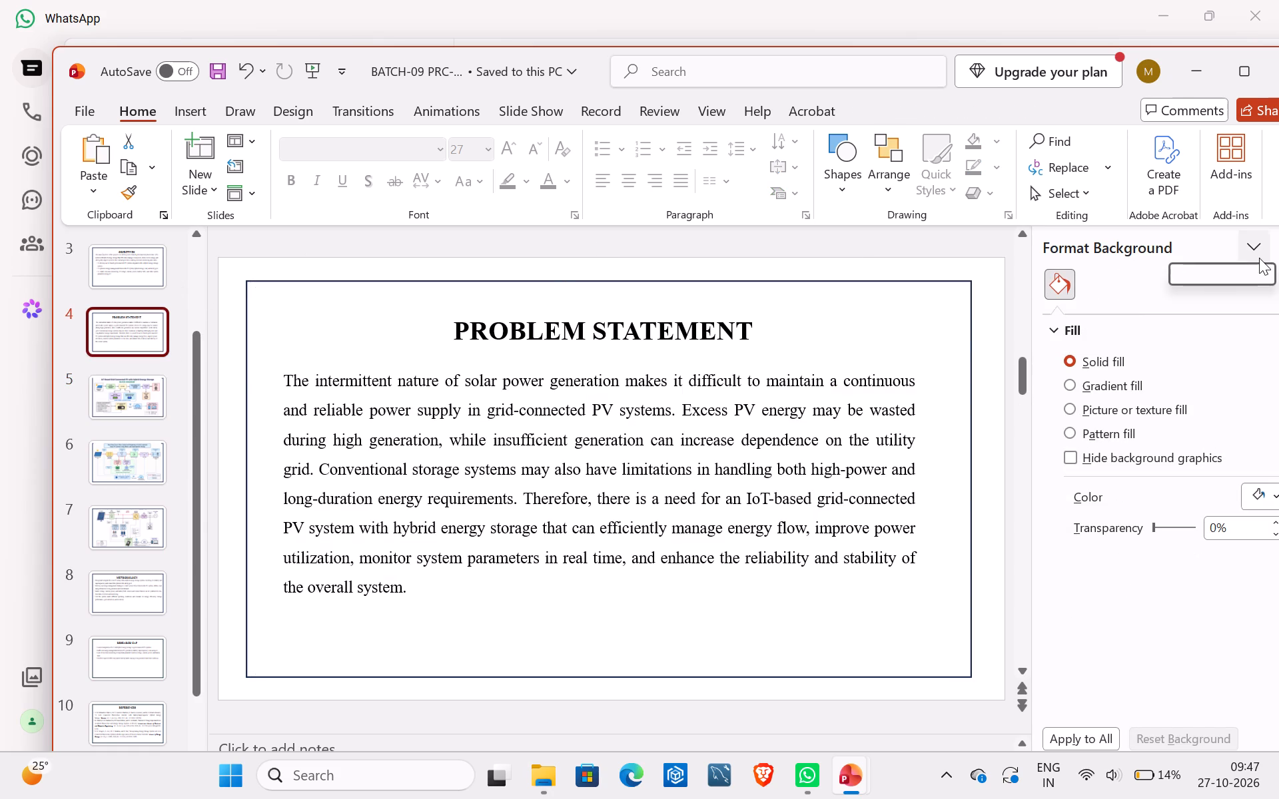
click(1253, 254)
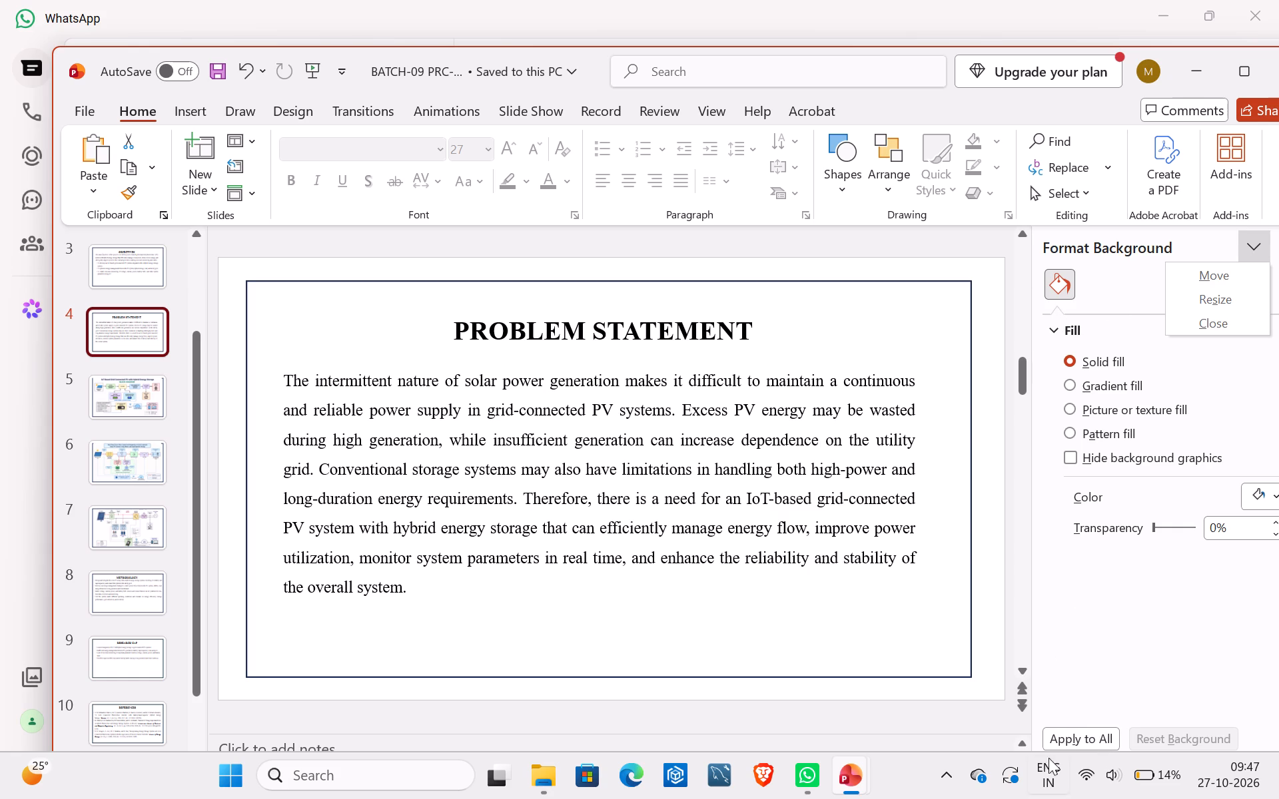
click(1076, 738)
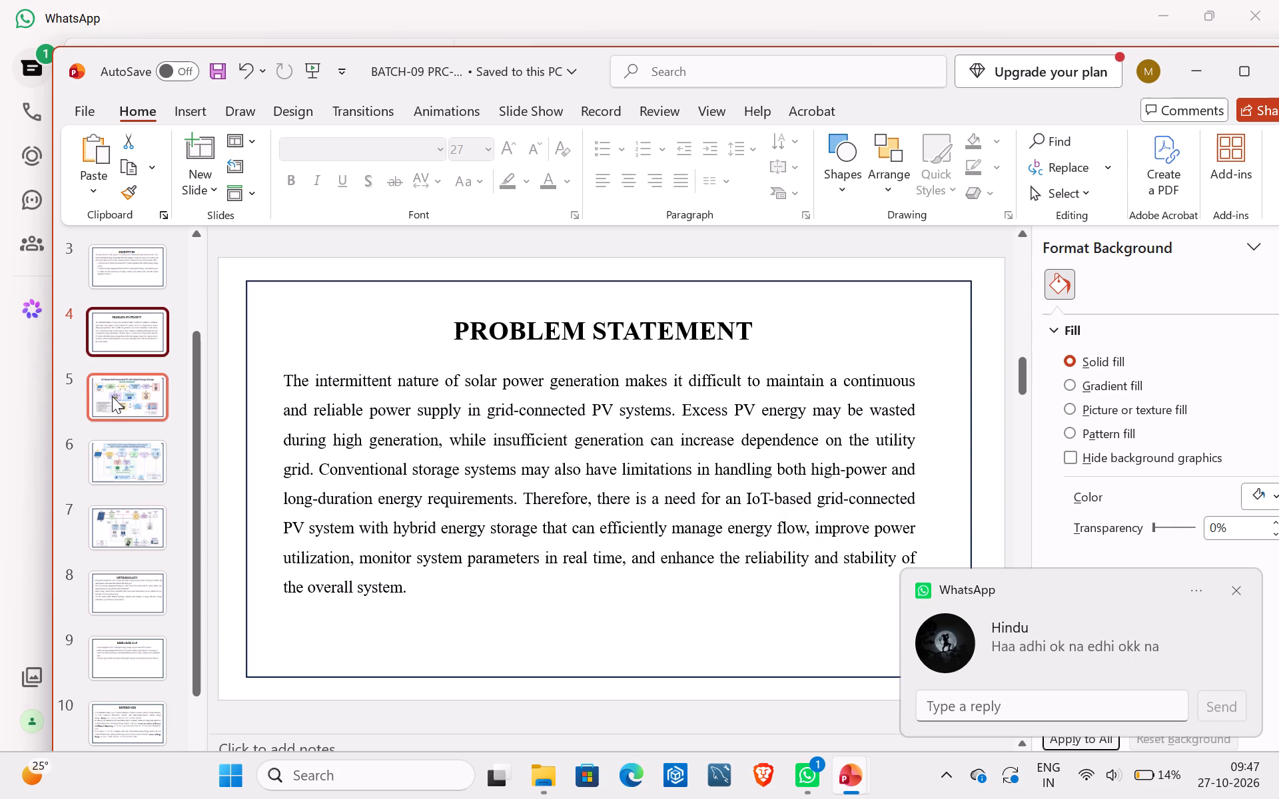
Check the diagrams on slides 5, 6 and 7 against their slide borders and backgrounds.
click(129, 392)
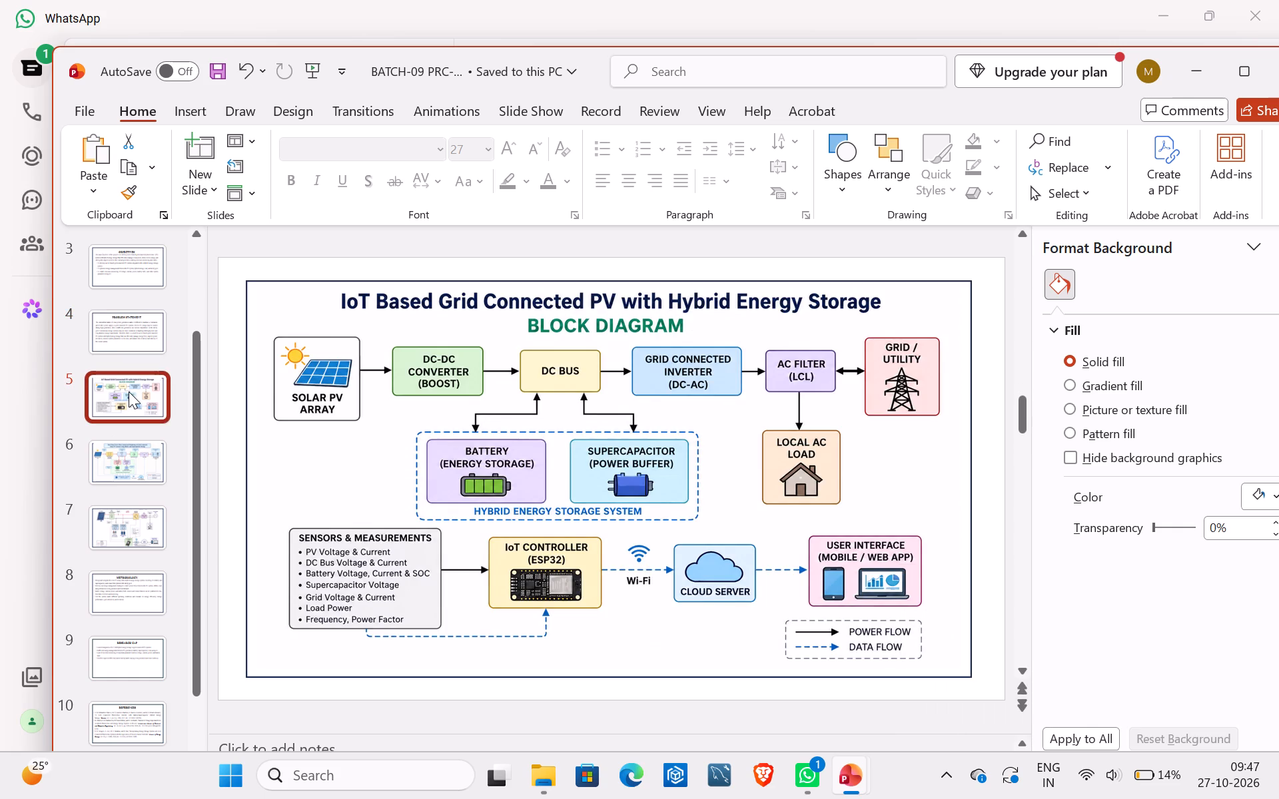
click(152, 463)
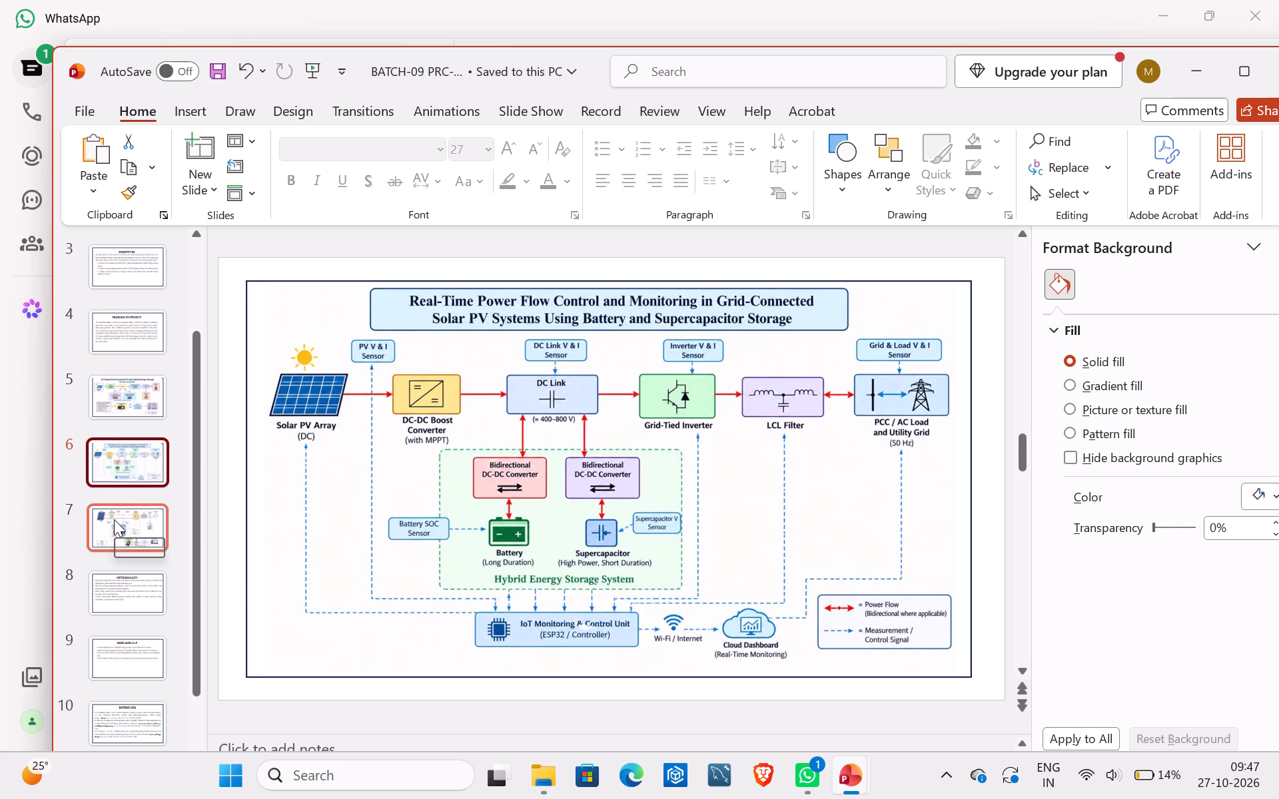
click(114, 519)
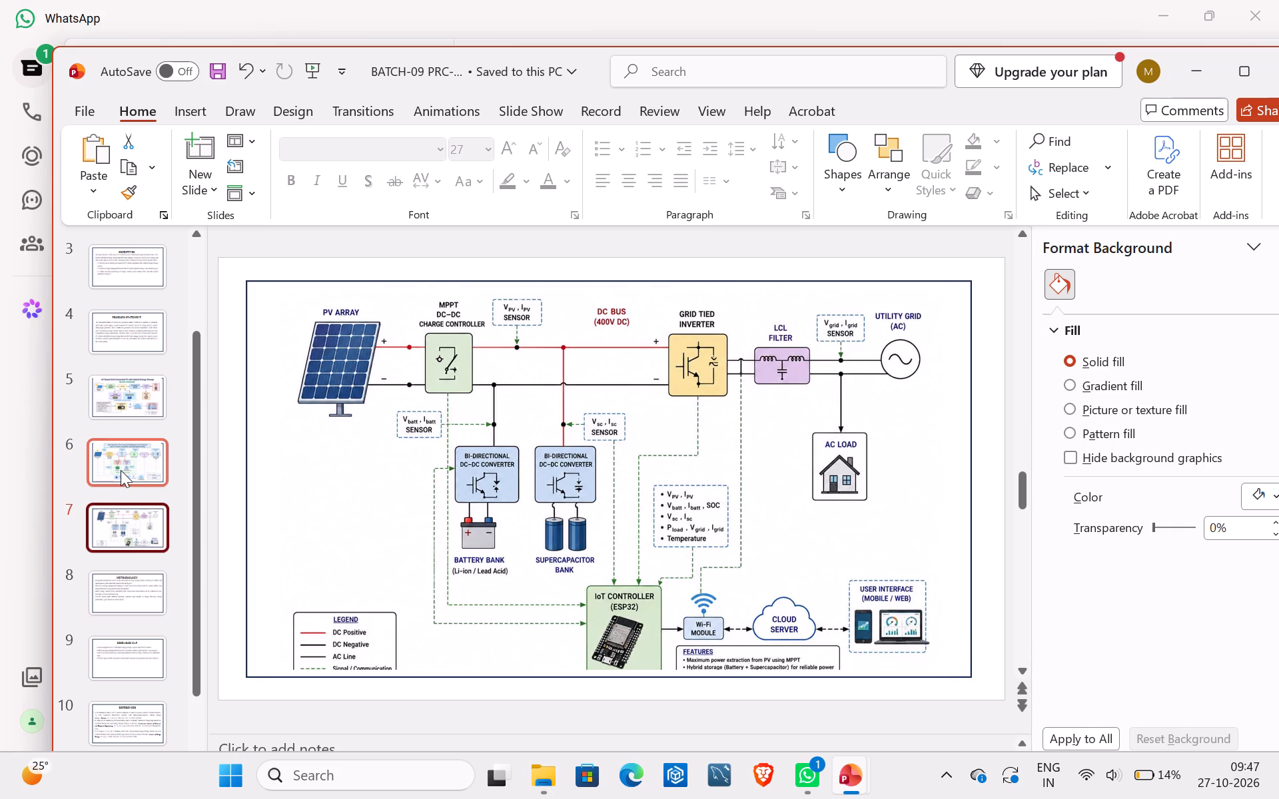
Review the diagrams on slides 7, 6 and 5 again, comparing how each fills its border.
click(121, 470)
click(125, 507)
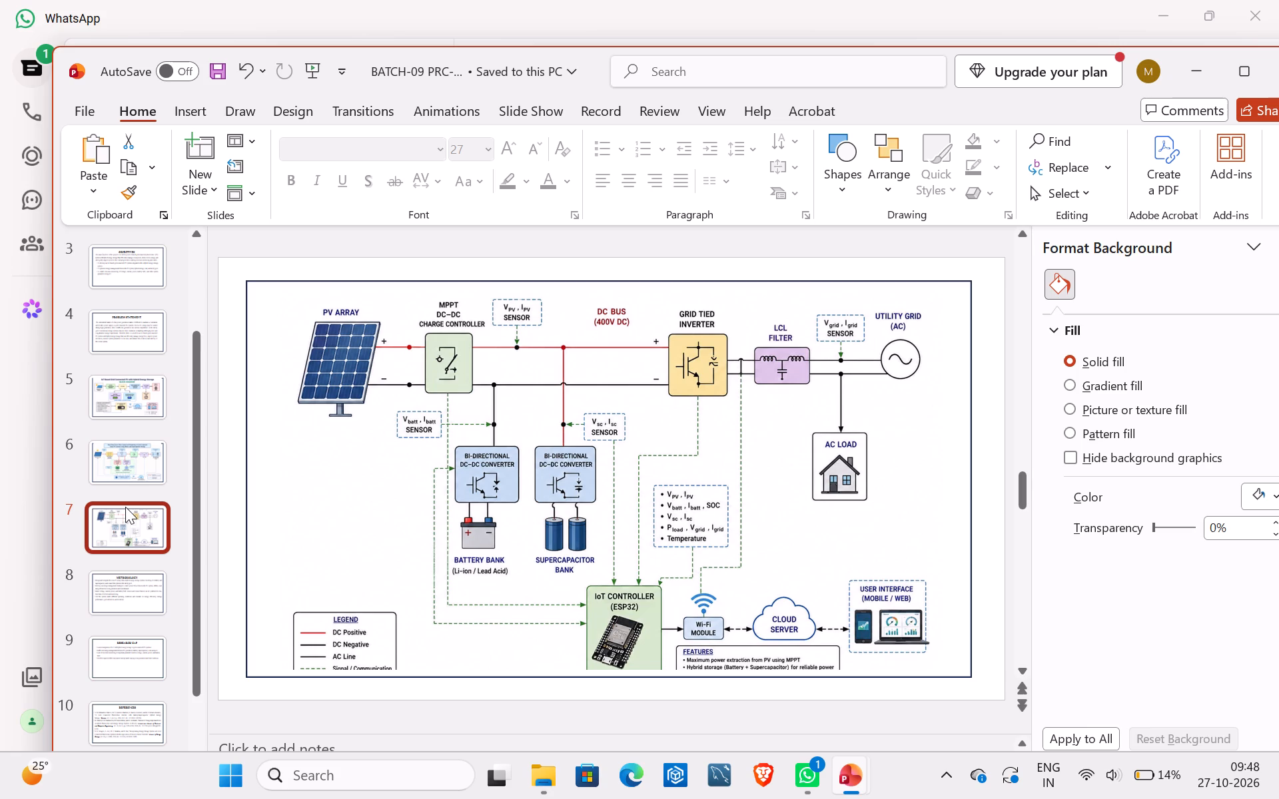
click(132, 471)
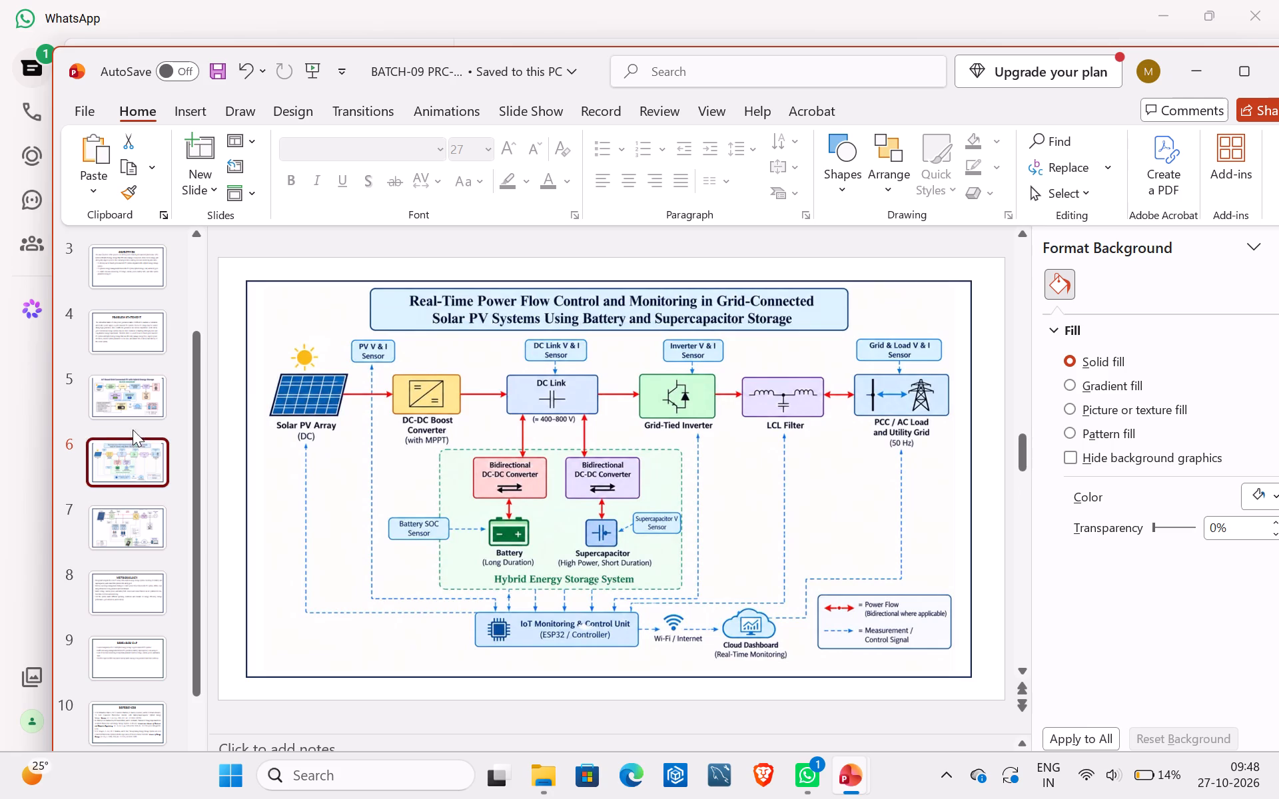
click(132, 405)
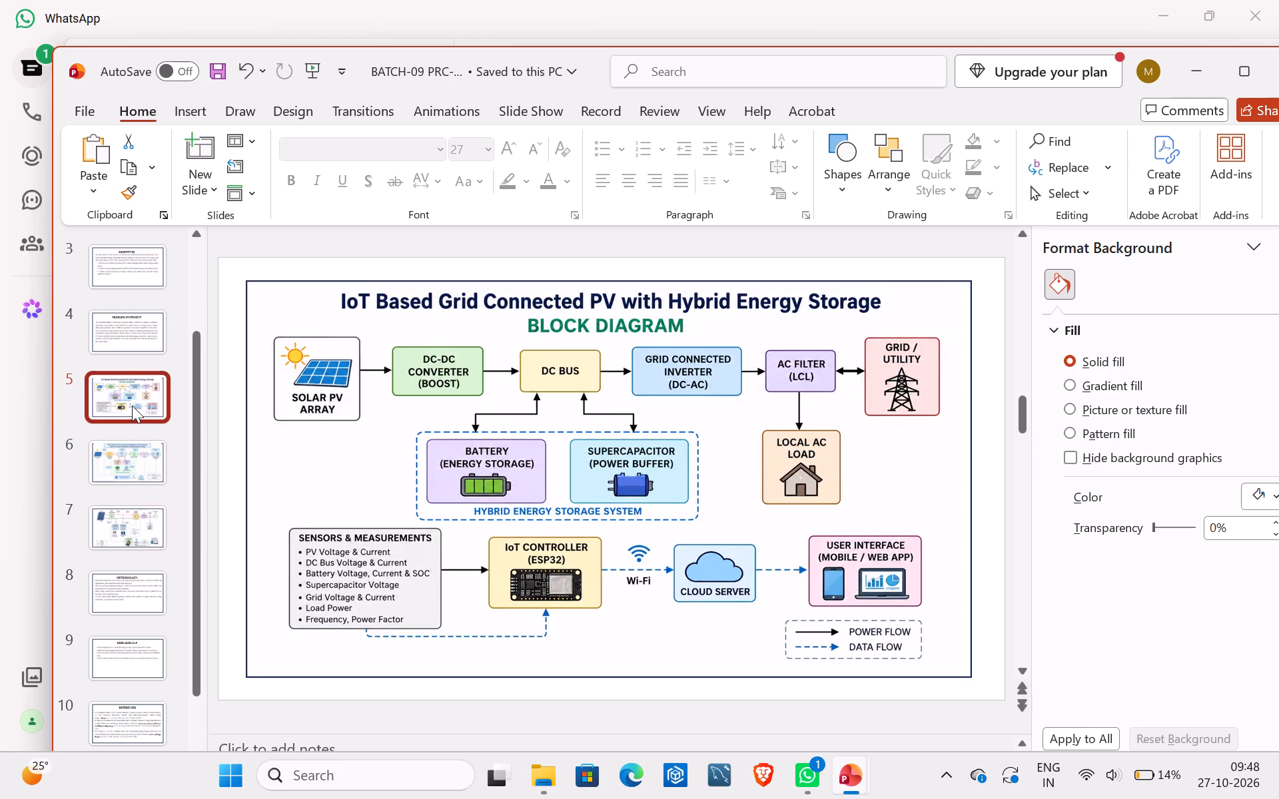
click(147, 463)
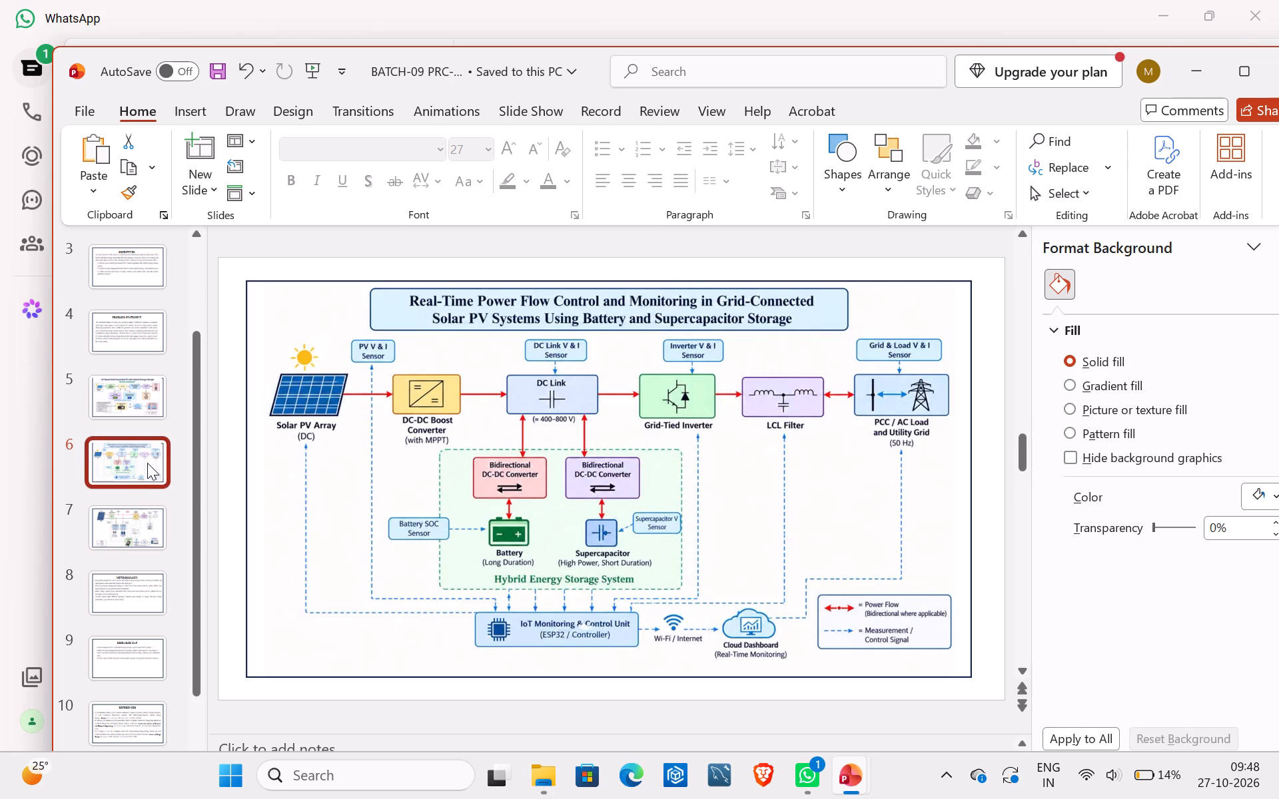
click(133, 403)
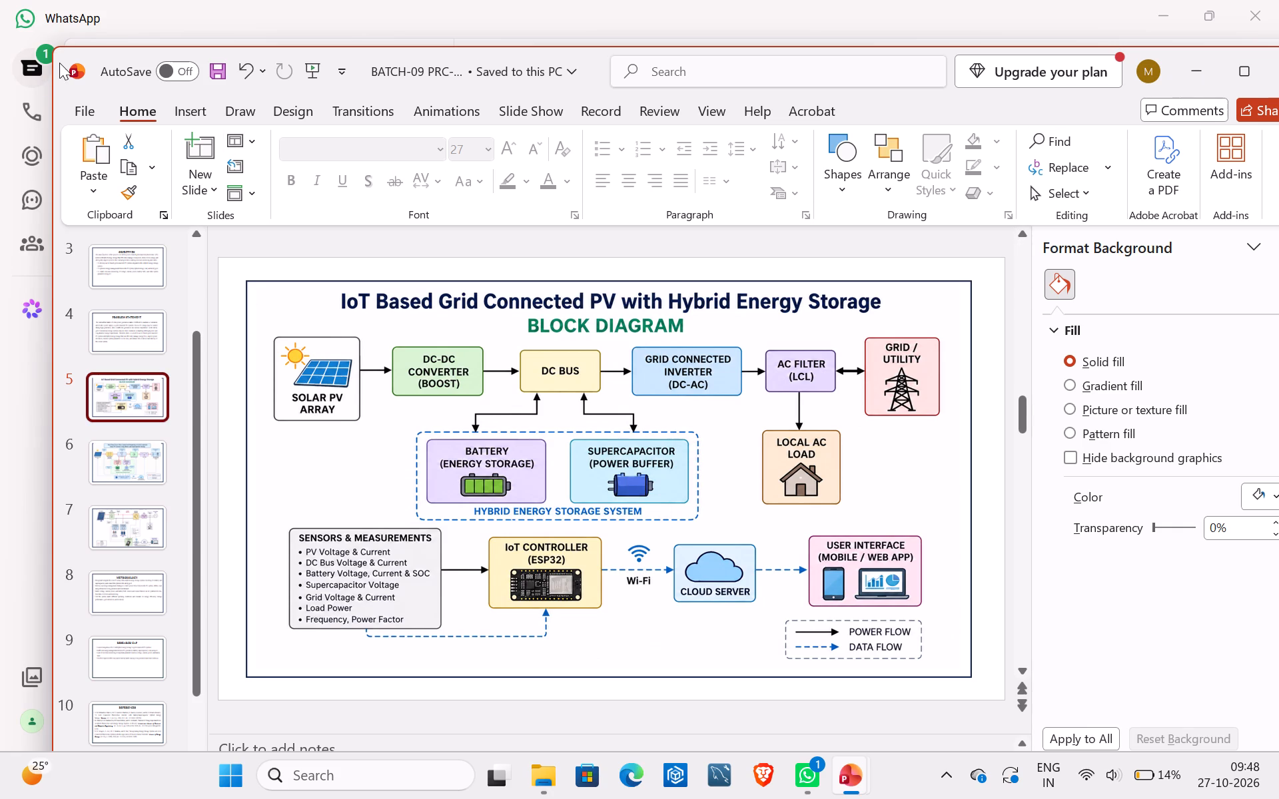
Widen the presentation window slightly so it covers more of the WhatsApp window behind it.
drag(49, 92, 0, 113)
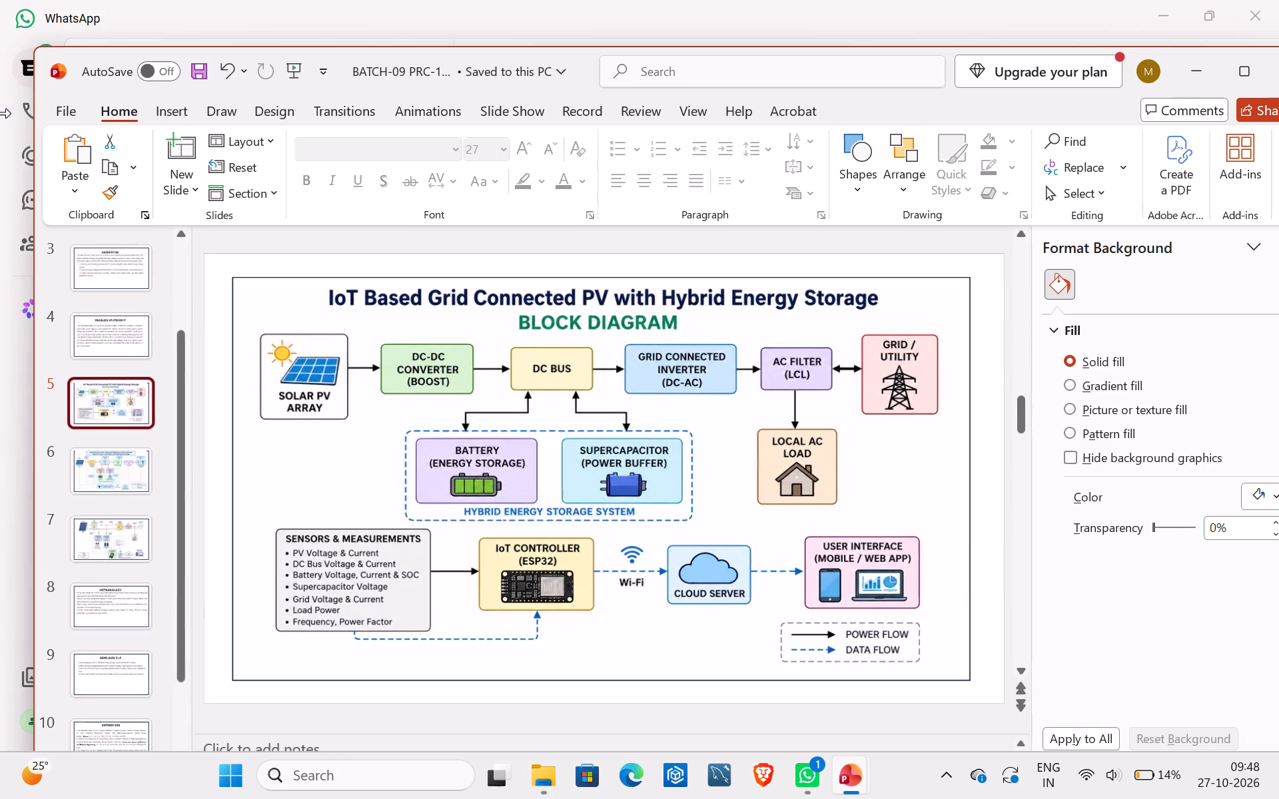
drag(0, 113, 0, 105)
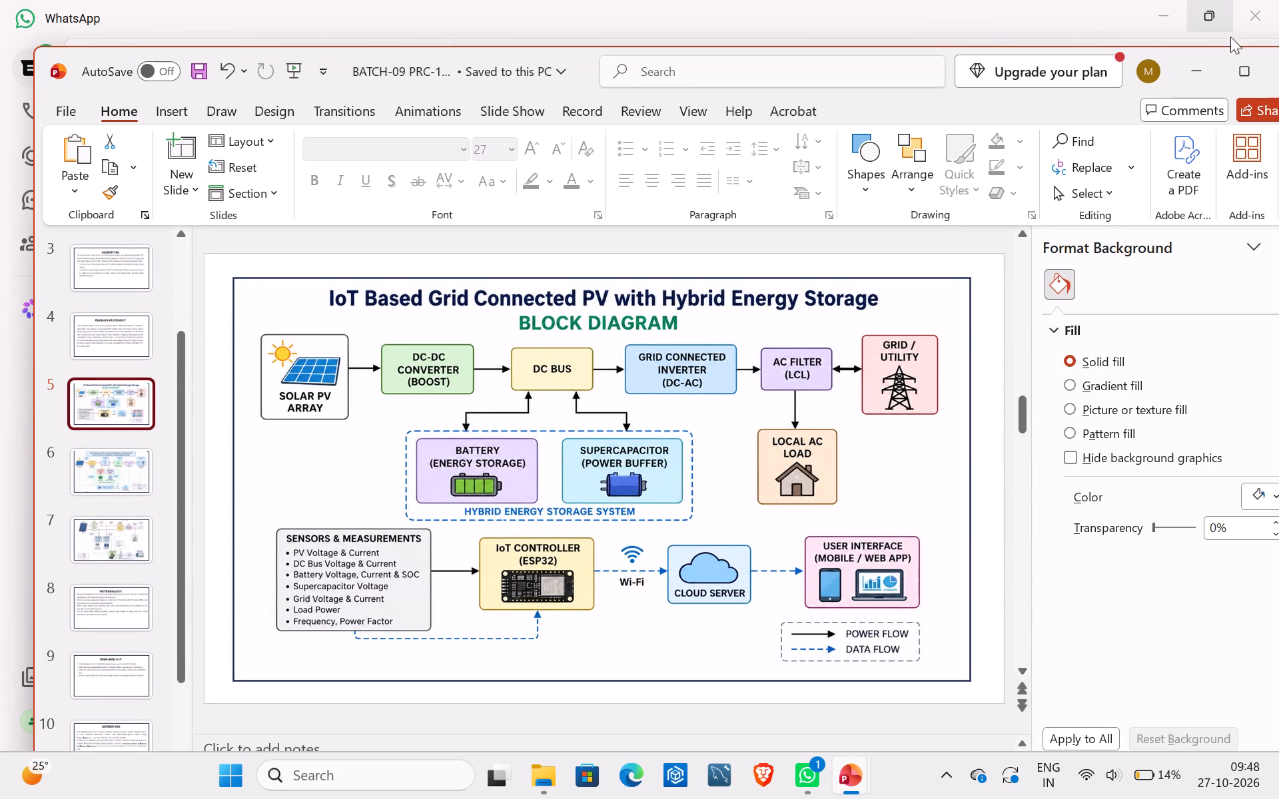
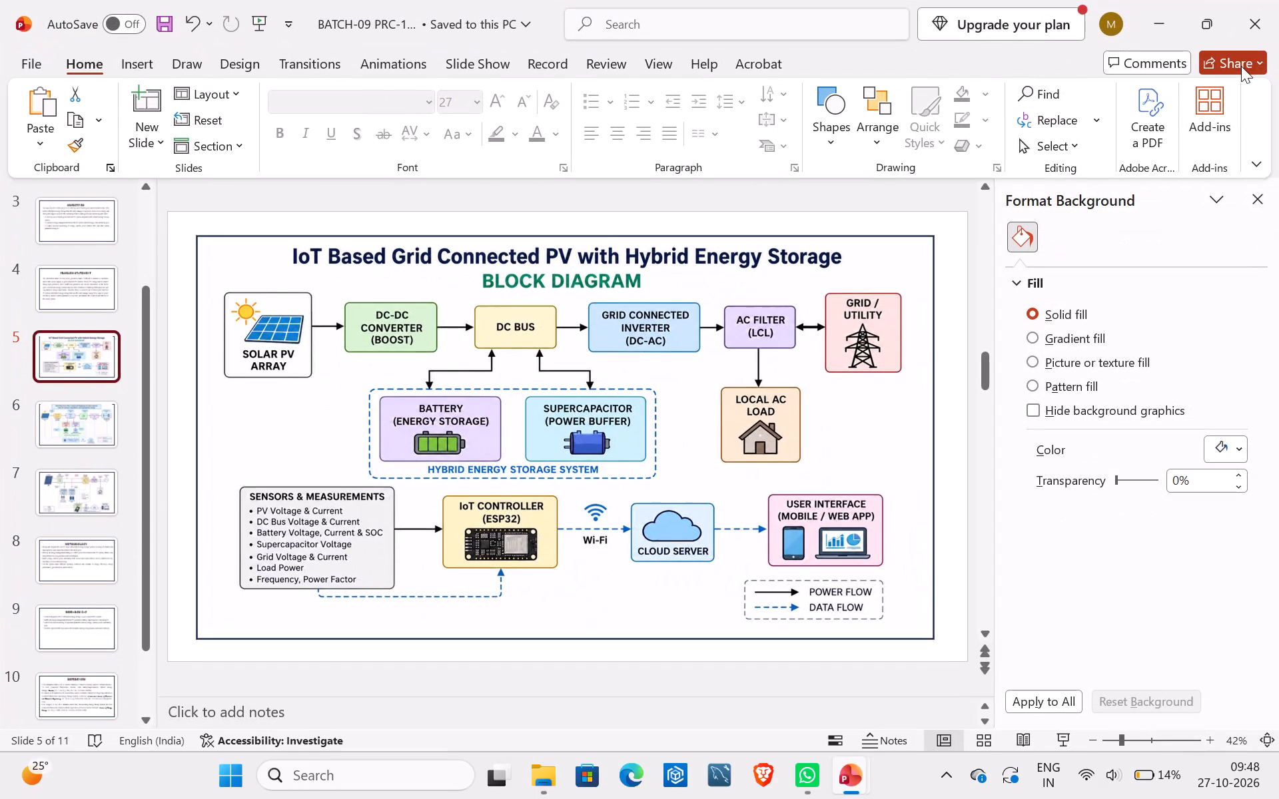
Close the Format Background pane to give the slide more room.
click(1259, 190)
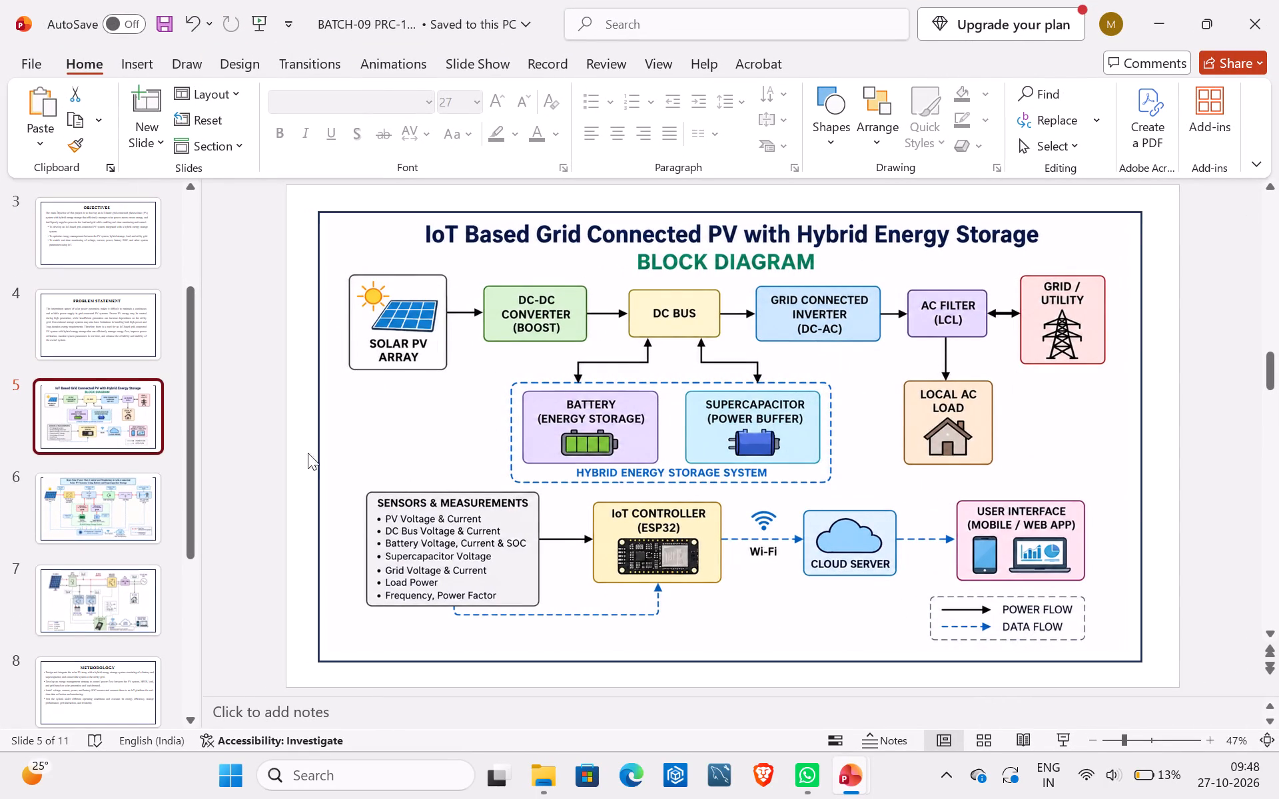
Compare the block diagram on slide 5 with the power flow control diagram on slide 6.
click(100, 487)
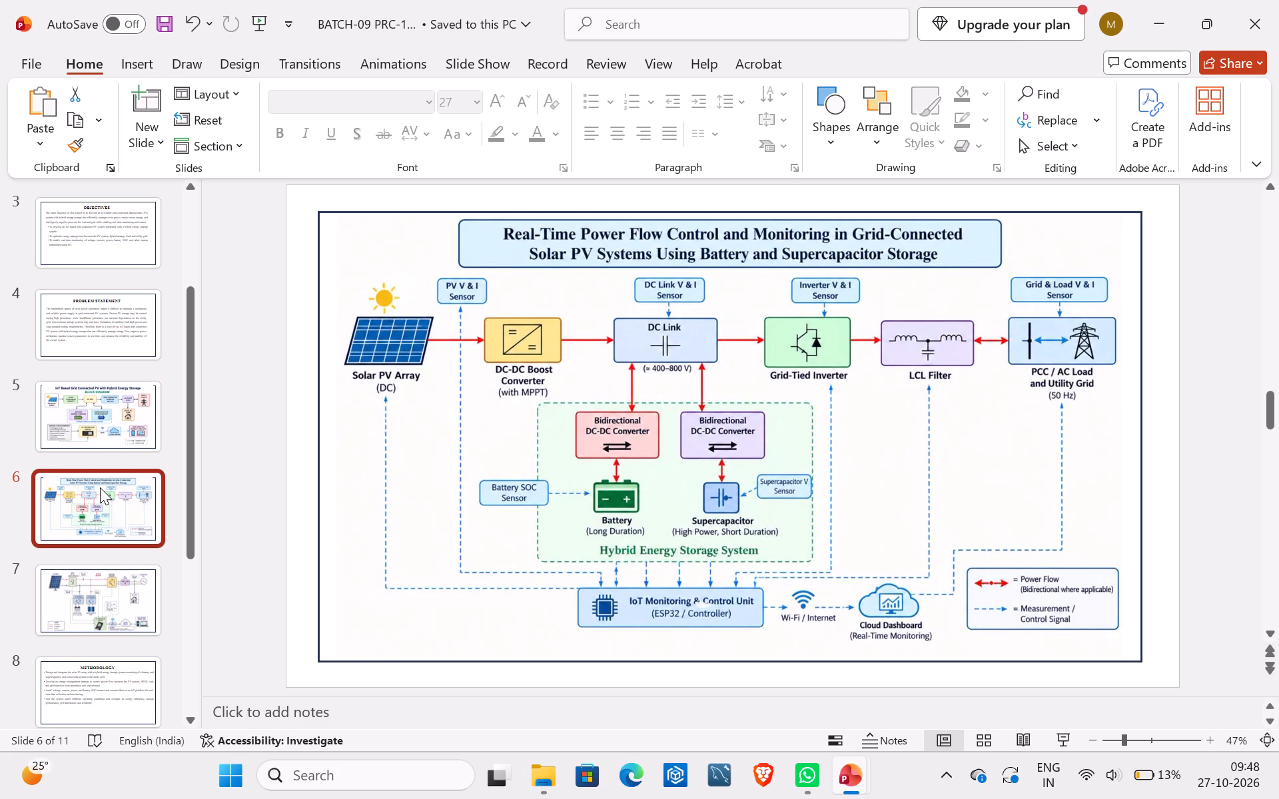
click(120, 425)
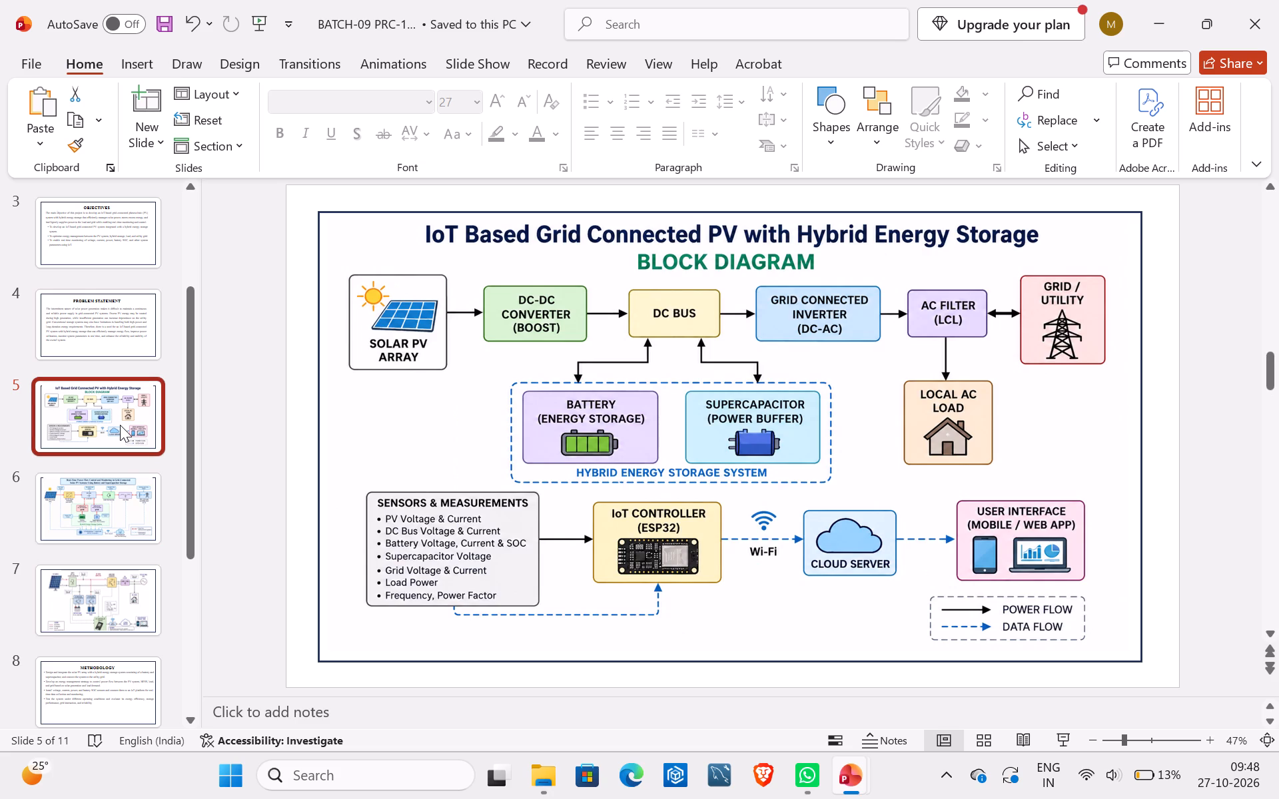
click(119, 490)
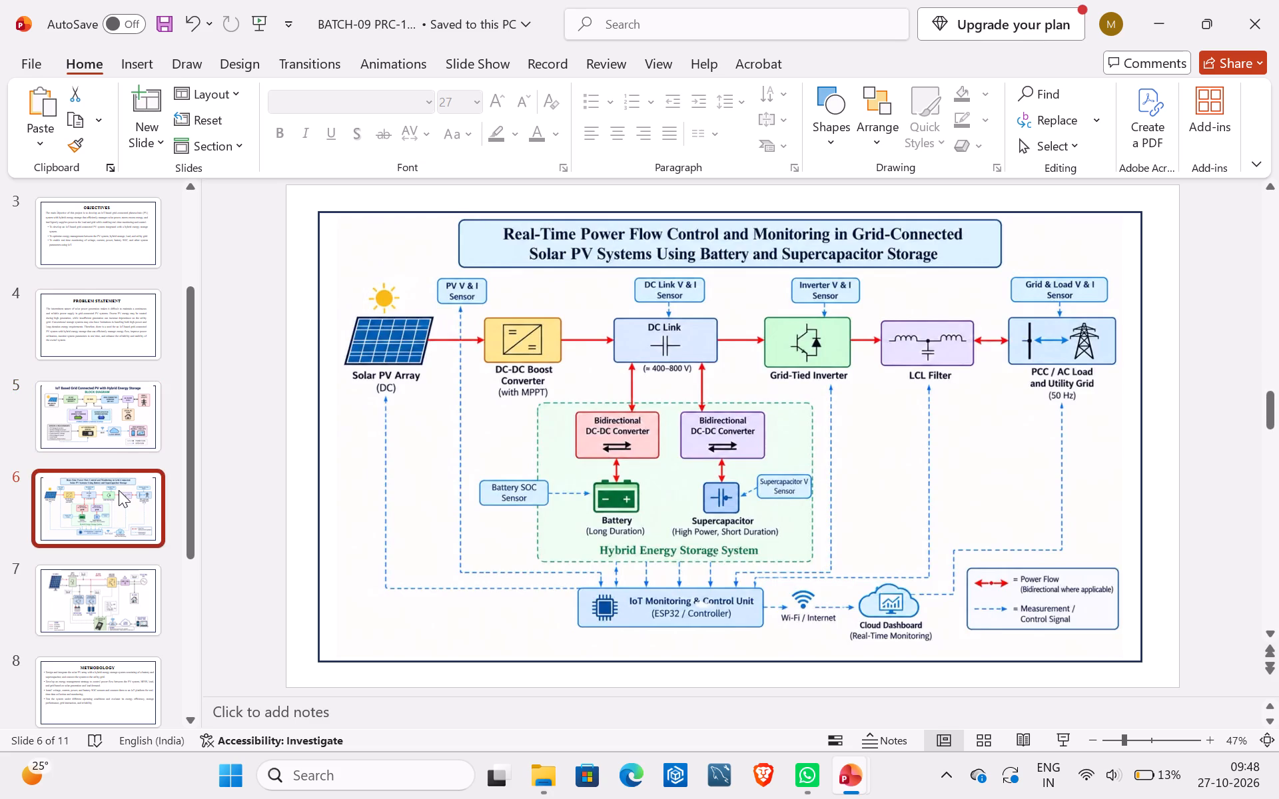
click(123, 430)
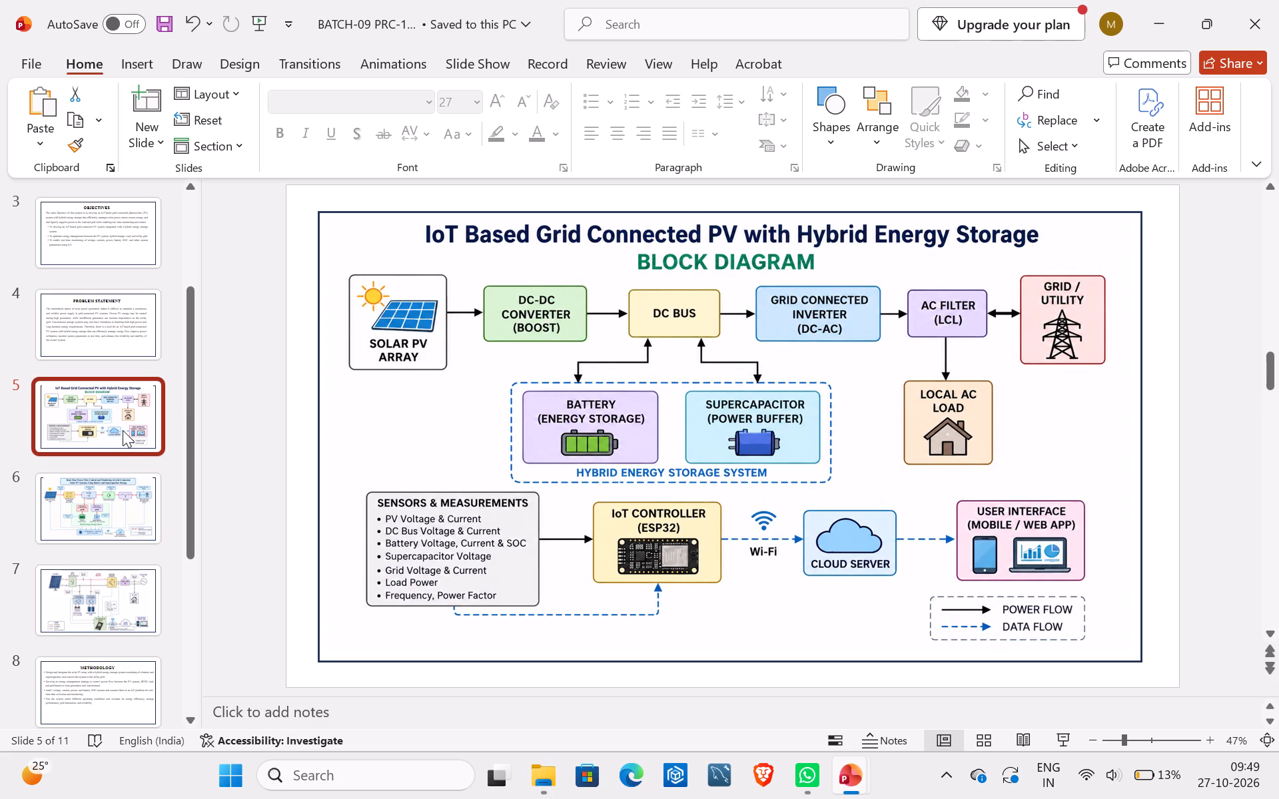
click(79, 518)
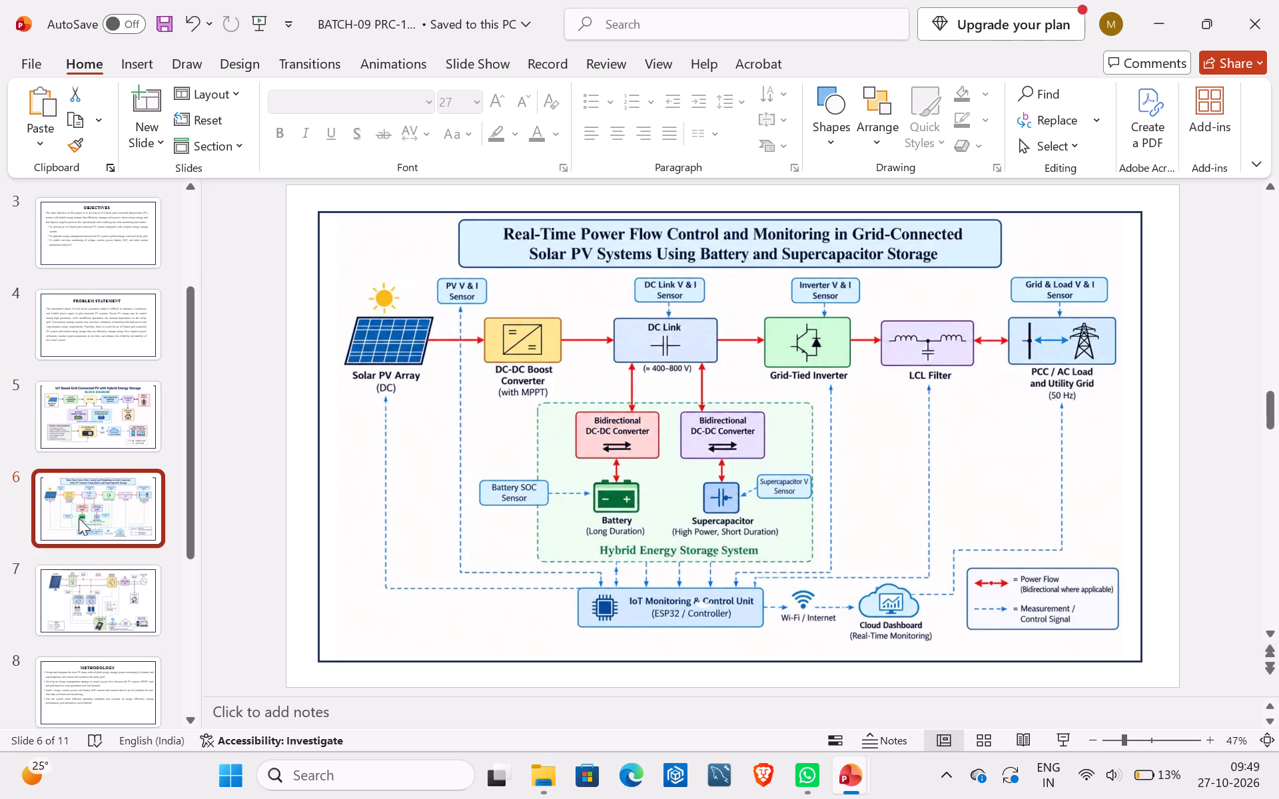
Delete slide 5, which holds the "IoT Based Grid Connected PV with Hybrid Energy Storage" block diagram.
click(95, 416)
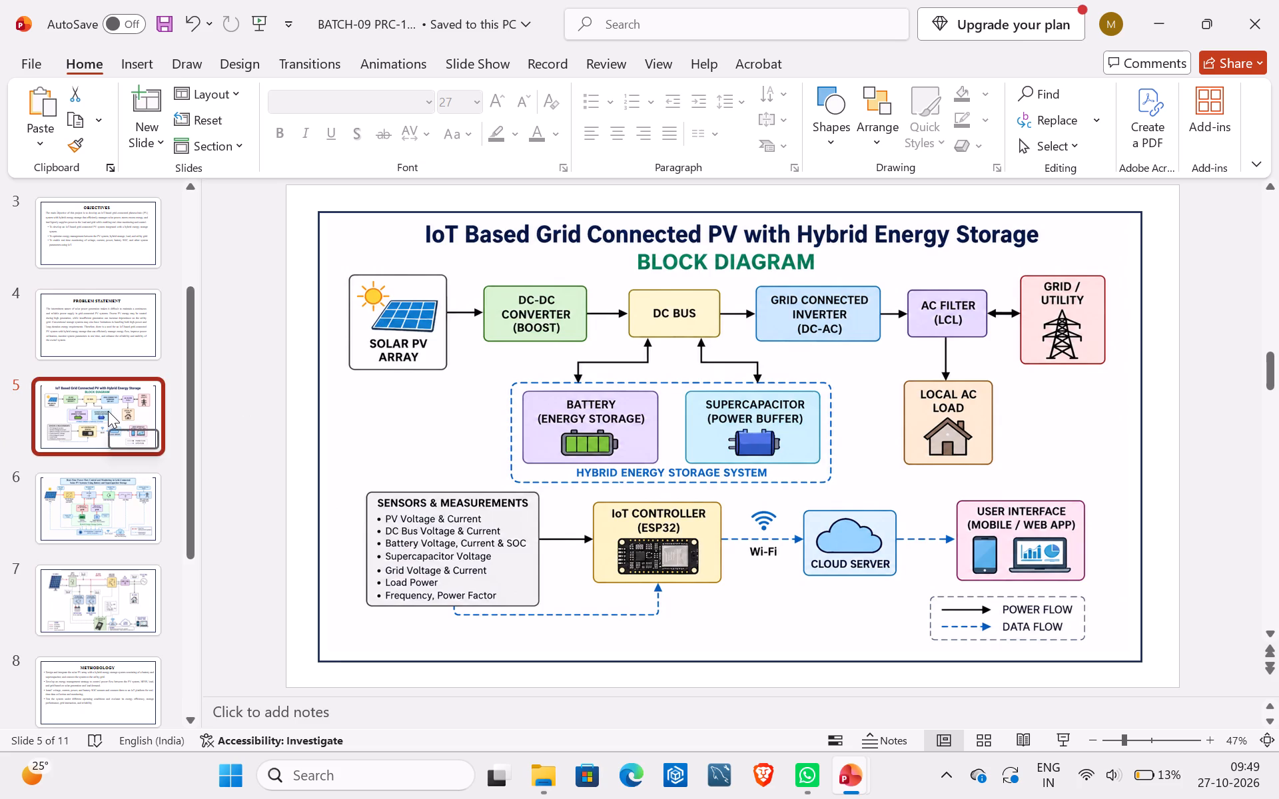
right_click(108, 411)
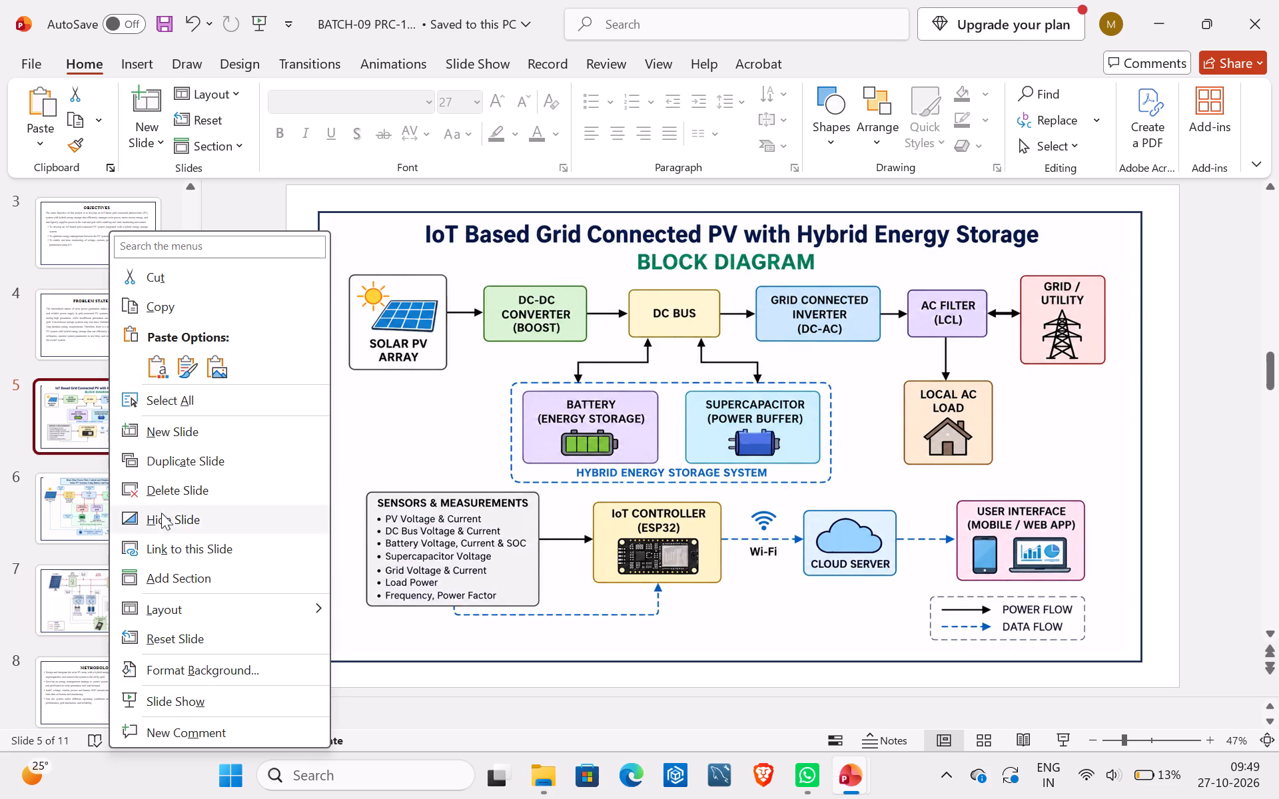
click(168, 485)
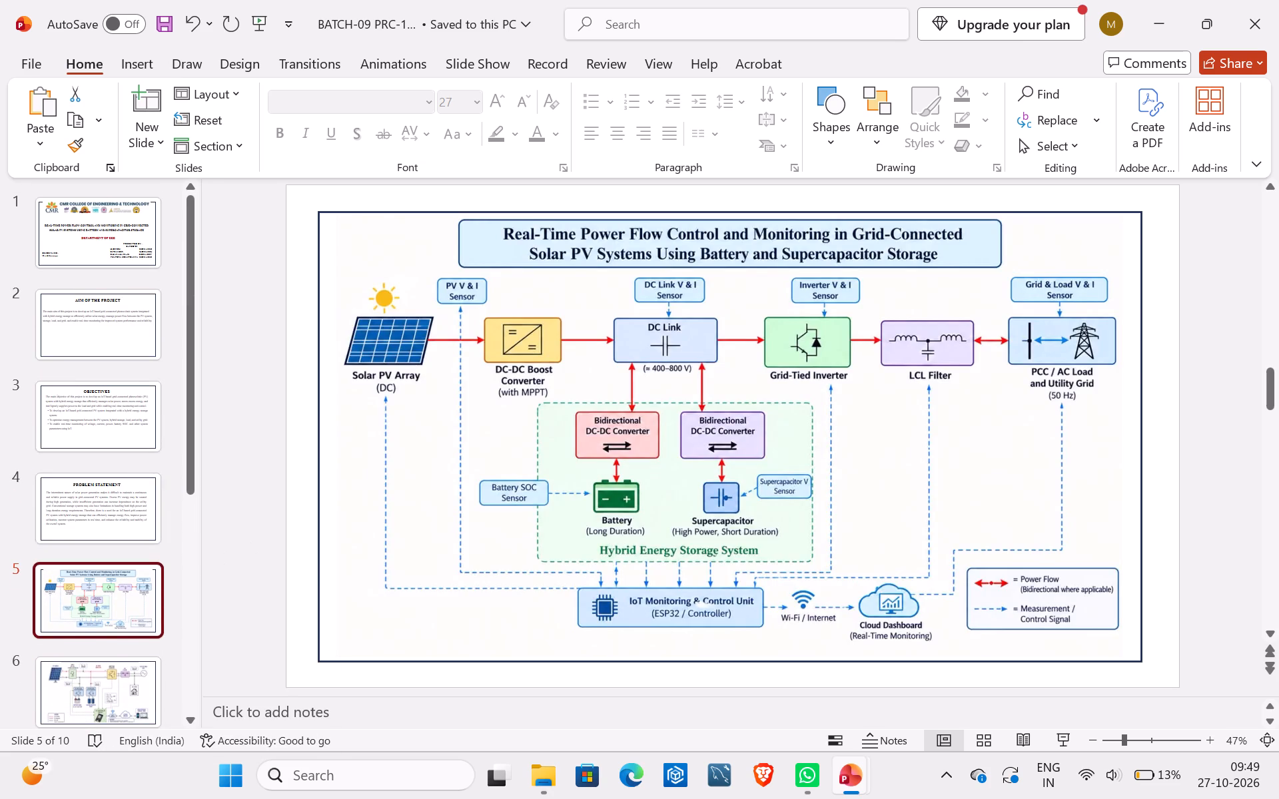
Shrink the Real-Time Power Flow Control diagram on slide 5 slightly and reposition it centrally inside the slide border.
click(439, 395)
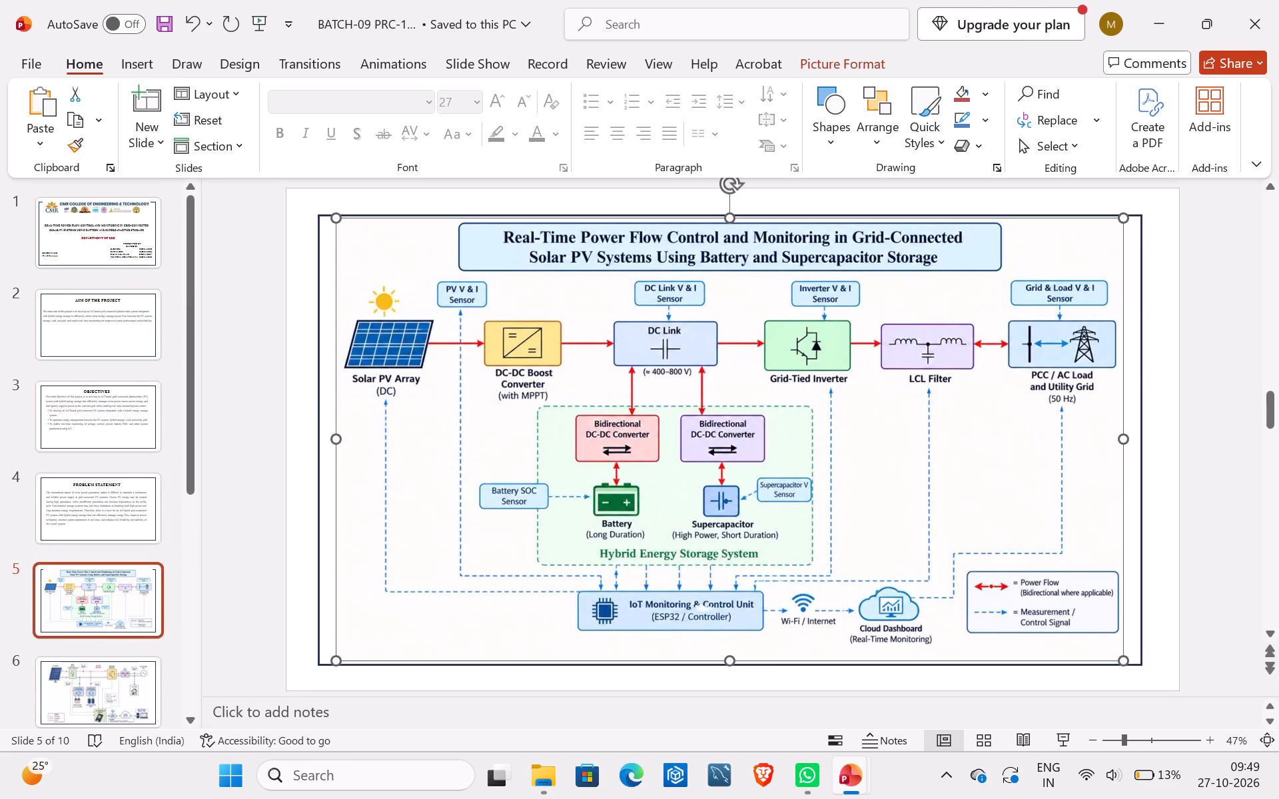
drag(439, 395, 437, 404)
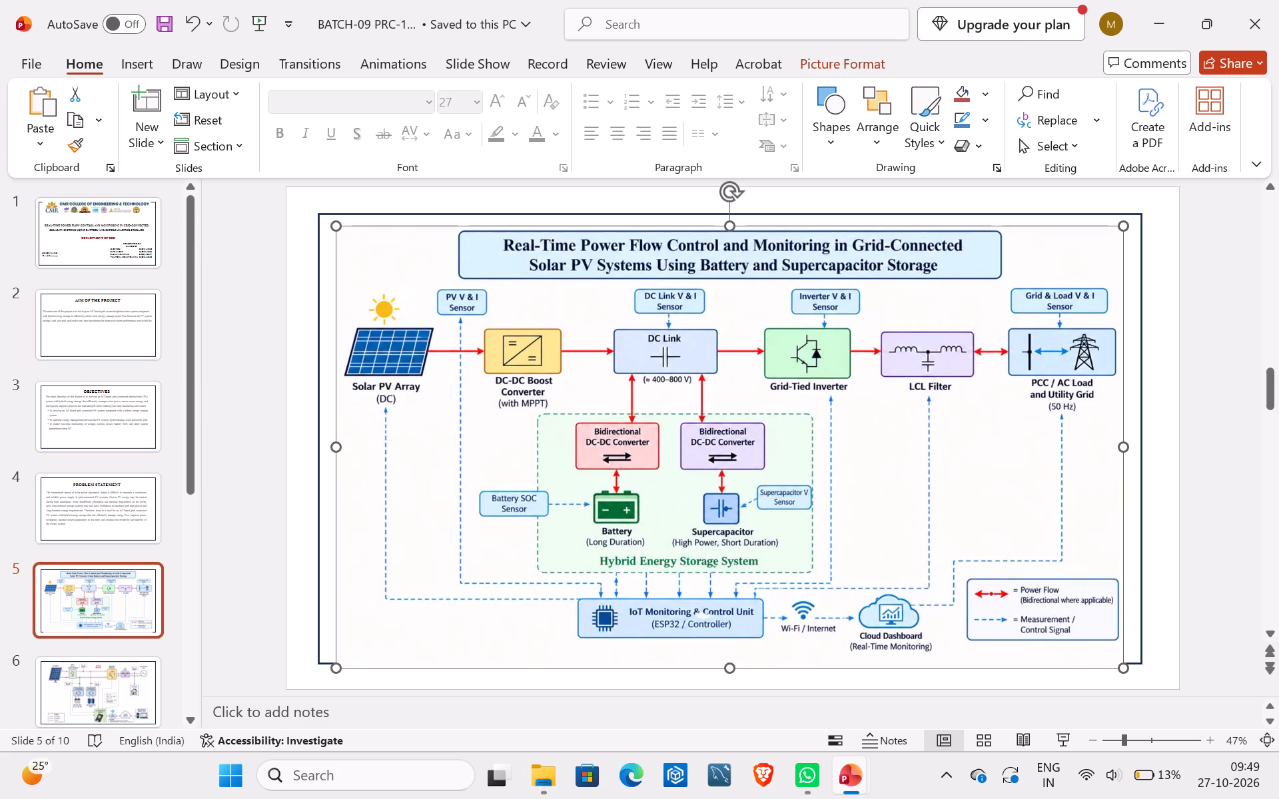
drag(339, 226, 344, 236)
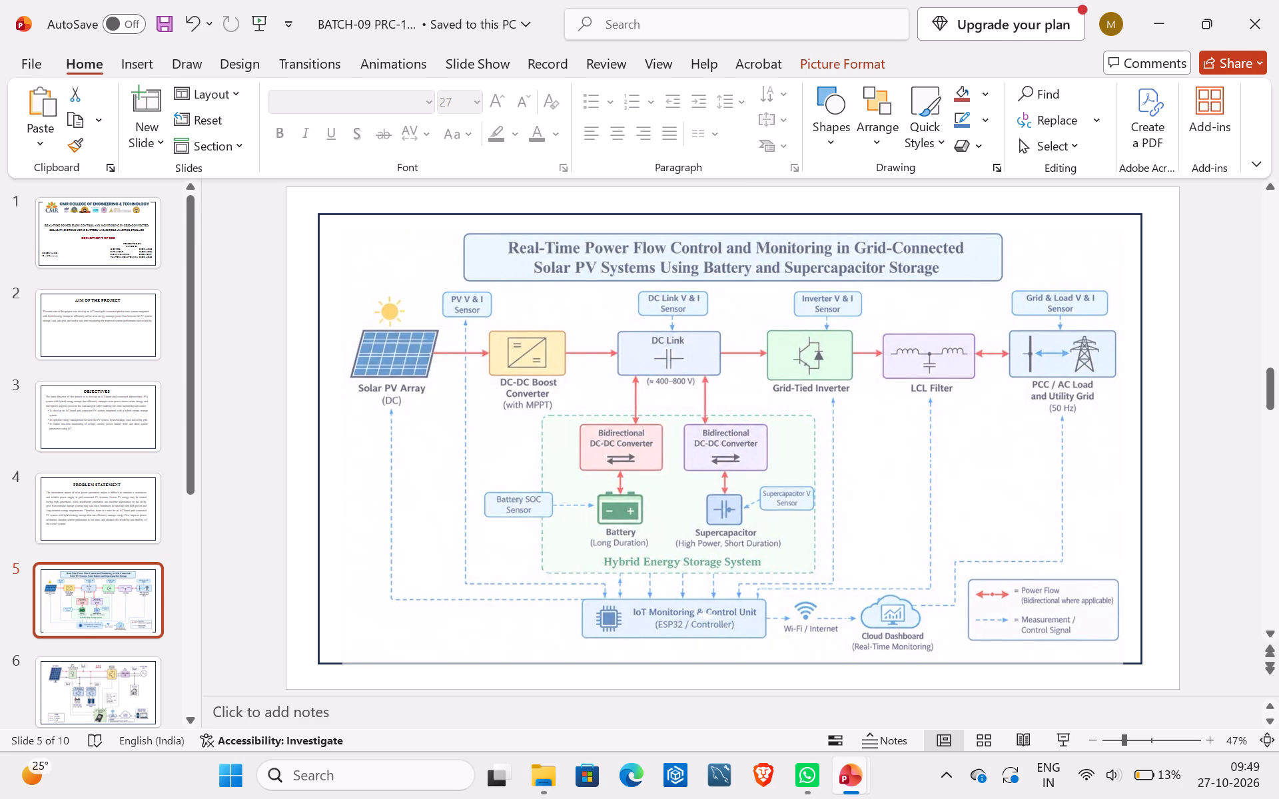
drag(344, 236, 344, 236)
drag(431, 340, 424, 329)
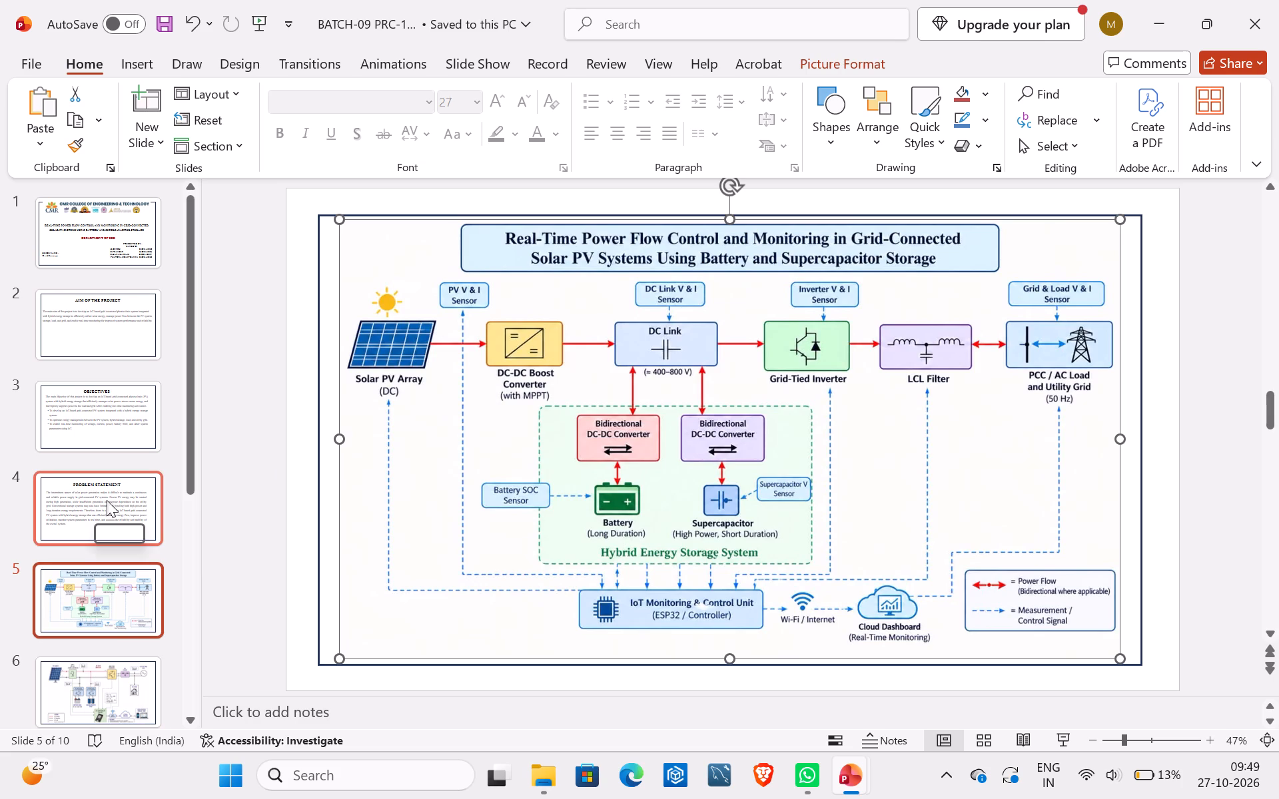
Start a new line below the guide's name on the title slide and enter "Asst. p".
scroll(240, 489, down, 1)
scroll(240, 489, up, 1)
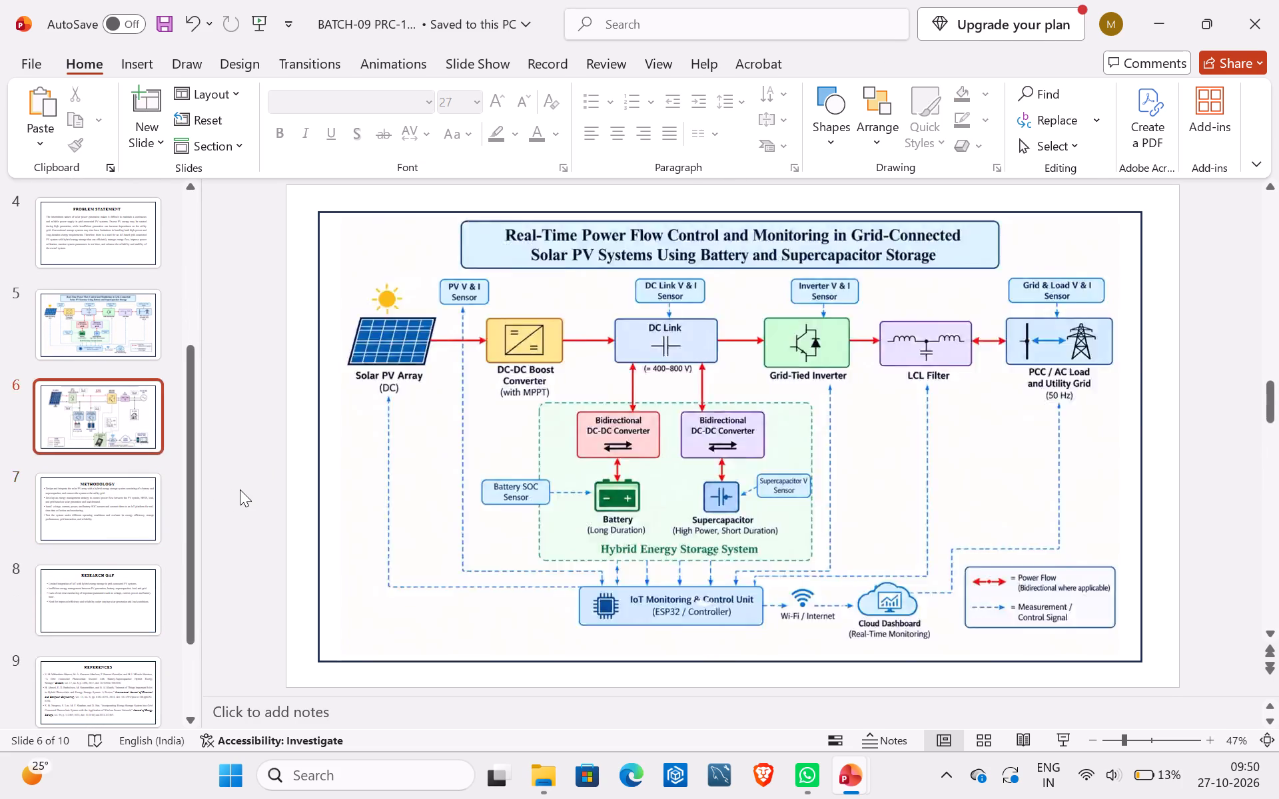
scroll(240, 489, up, 1)
click(126, 509)
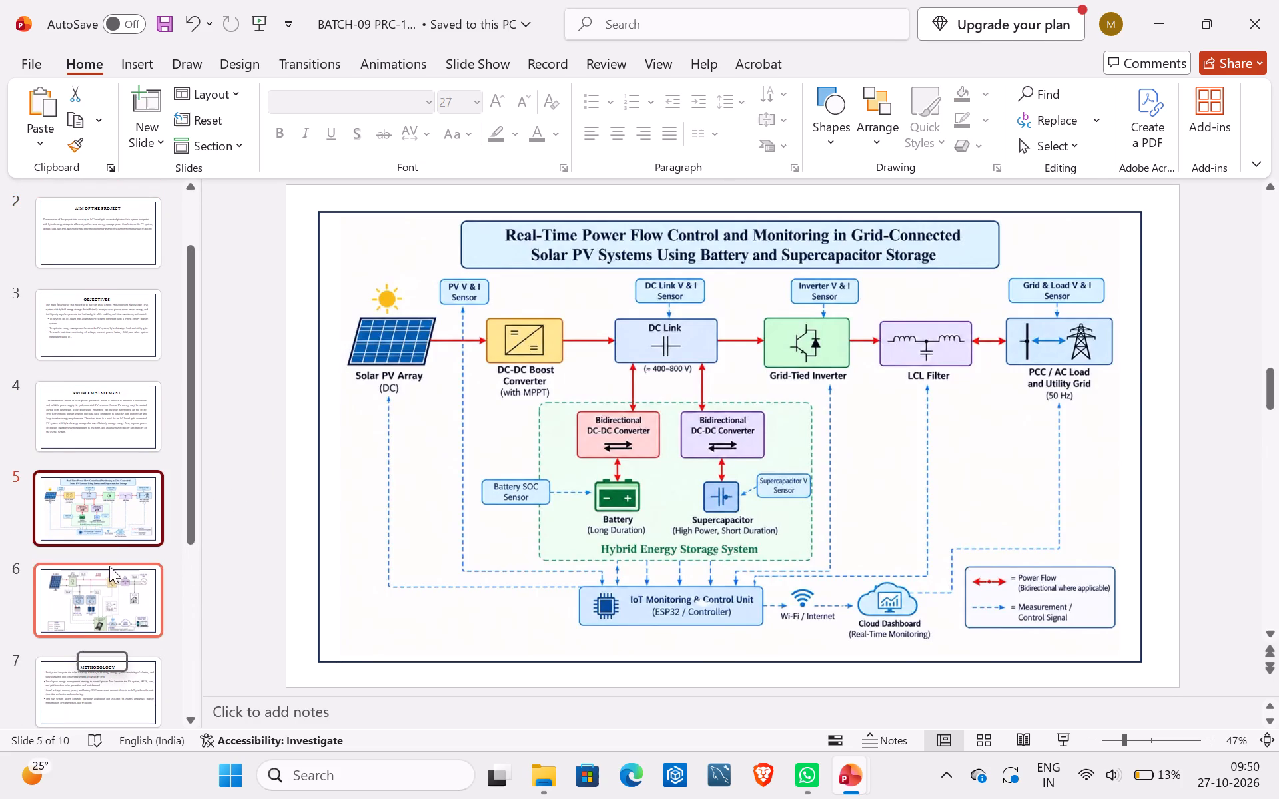
scroll(139, 488, up, 4)
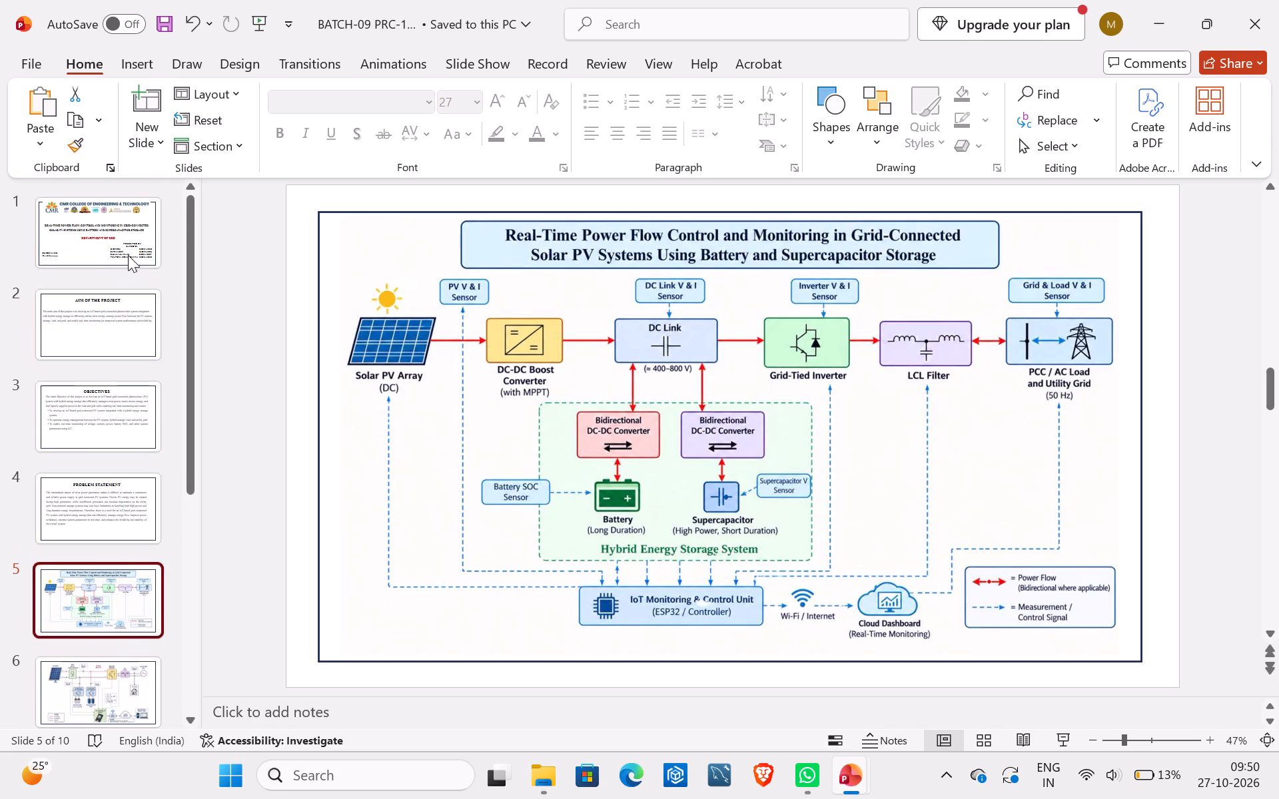
click(123, 243)
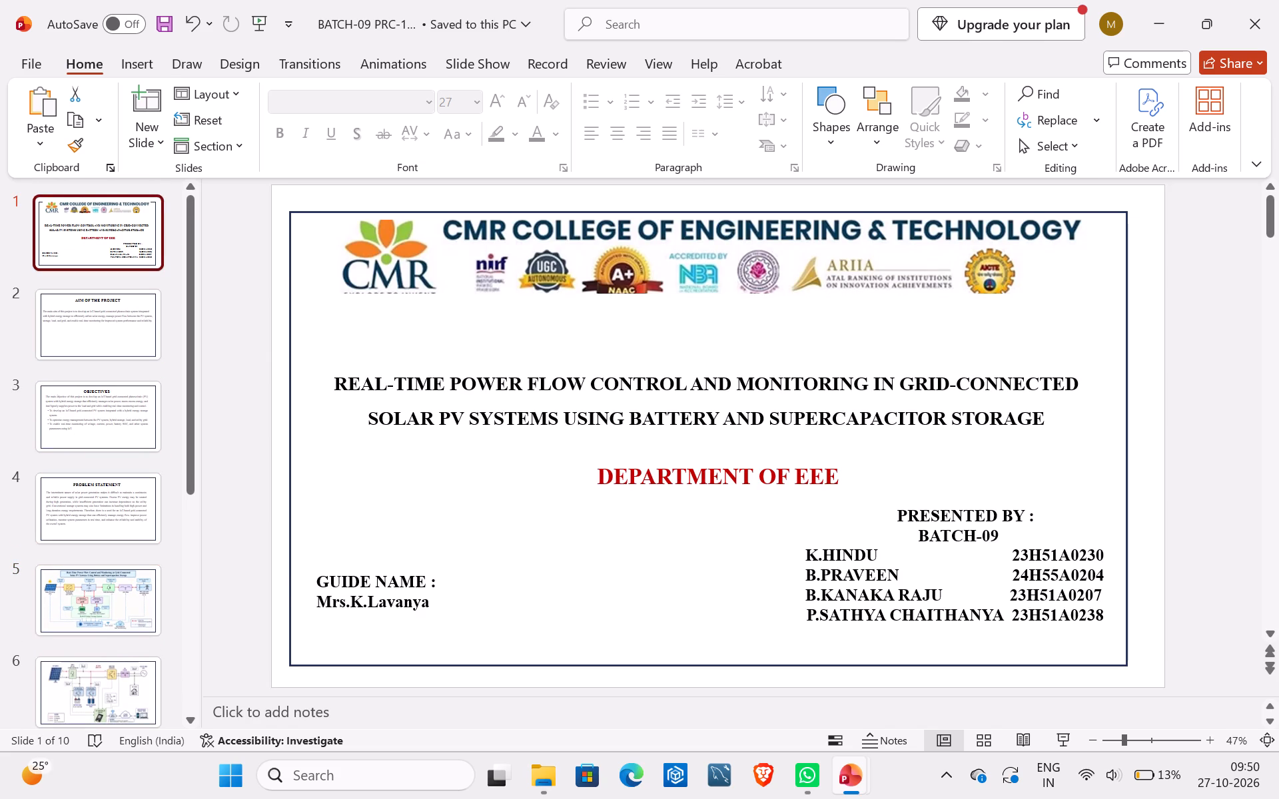
click(432, 603)
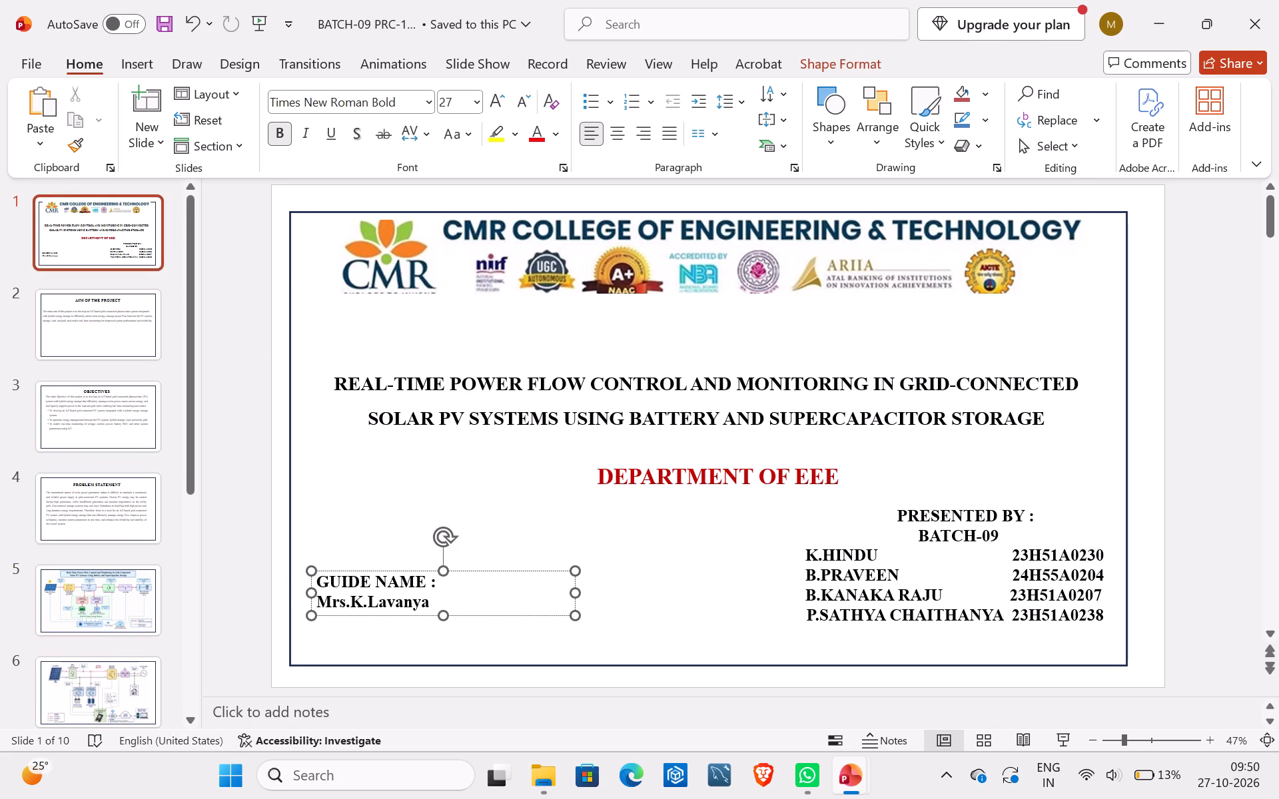
key(Return)
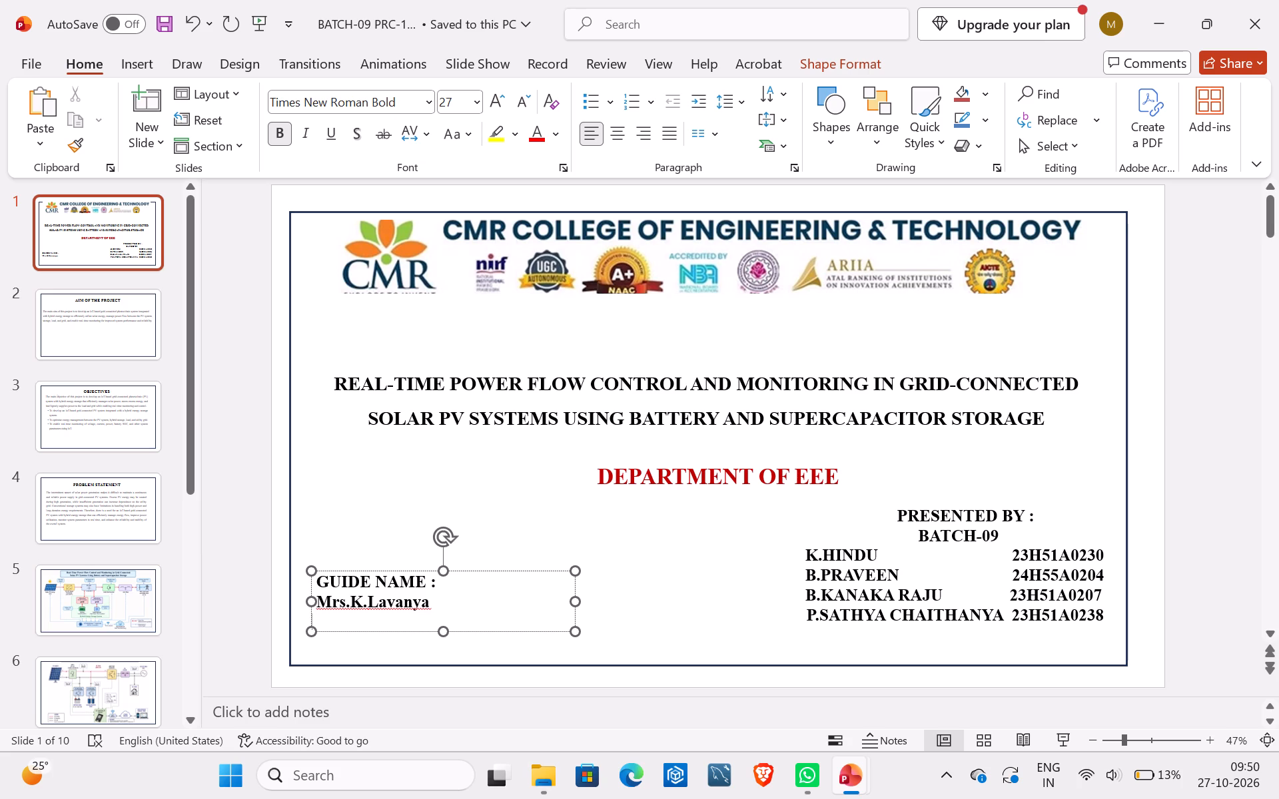
key(a)
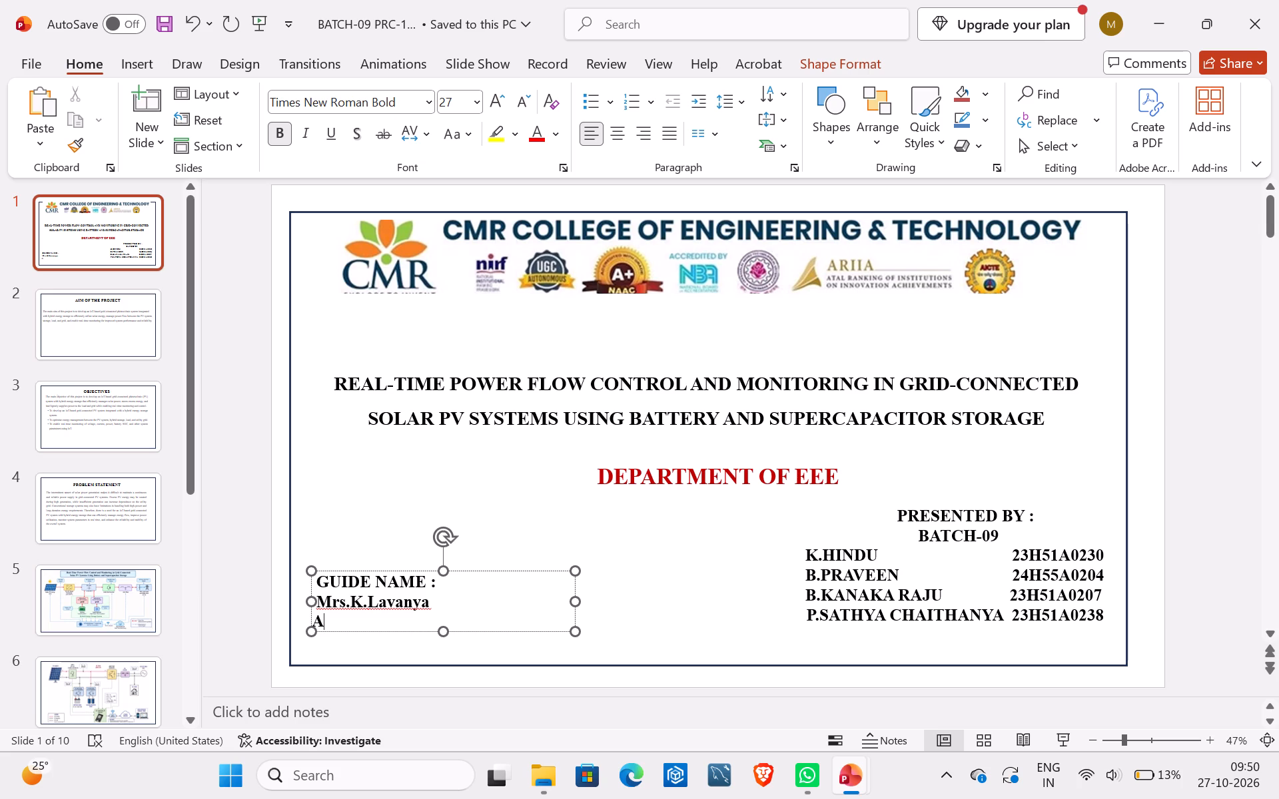
text(sst)
key(period)
key(space)
key(p)
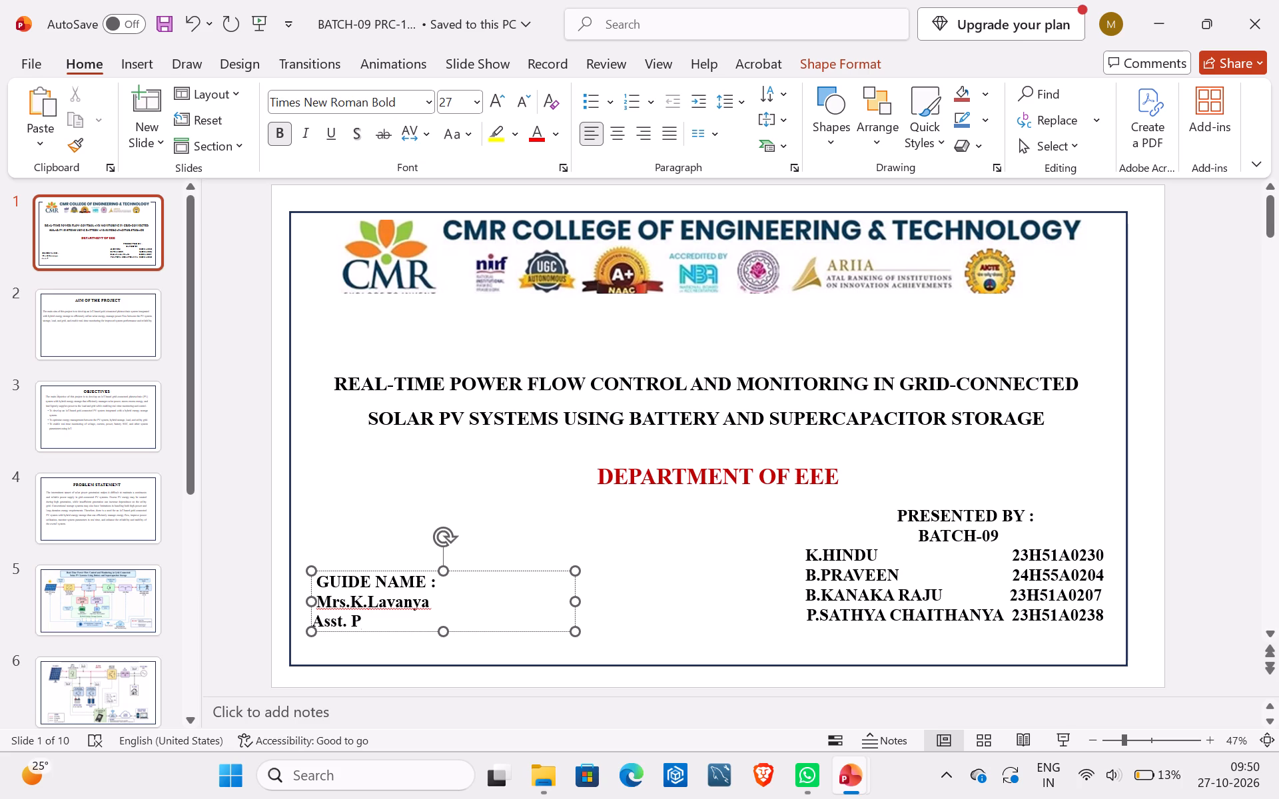
Complete the designation line below the guide's name on the title slide so it reads "Asst. Prof.".
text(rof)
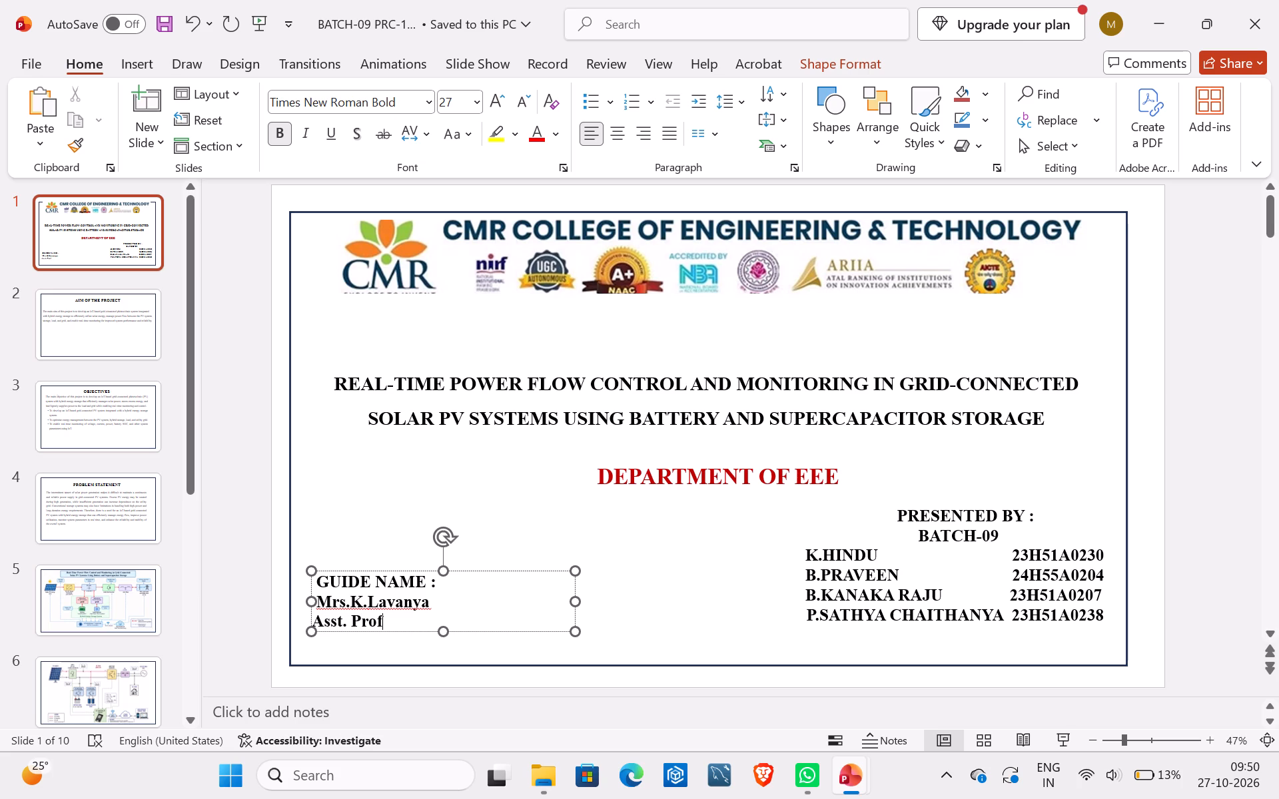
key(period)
Insert a space after "Mrs." and another after the initial "K." in the guide's name on the title slide.
click(366, 604)
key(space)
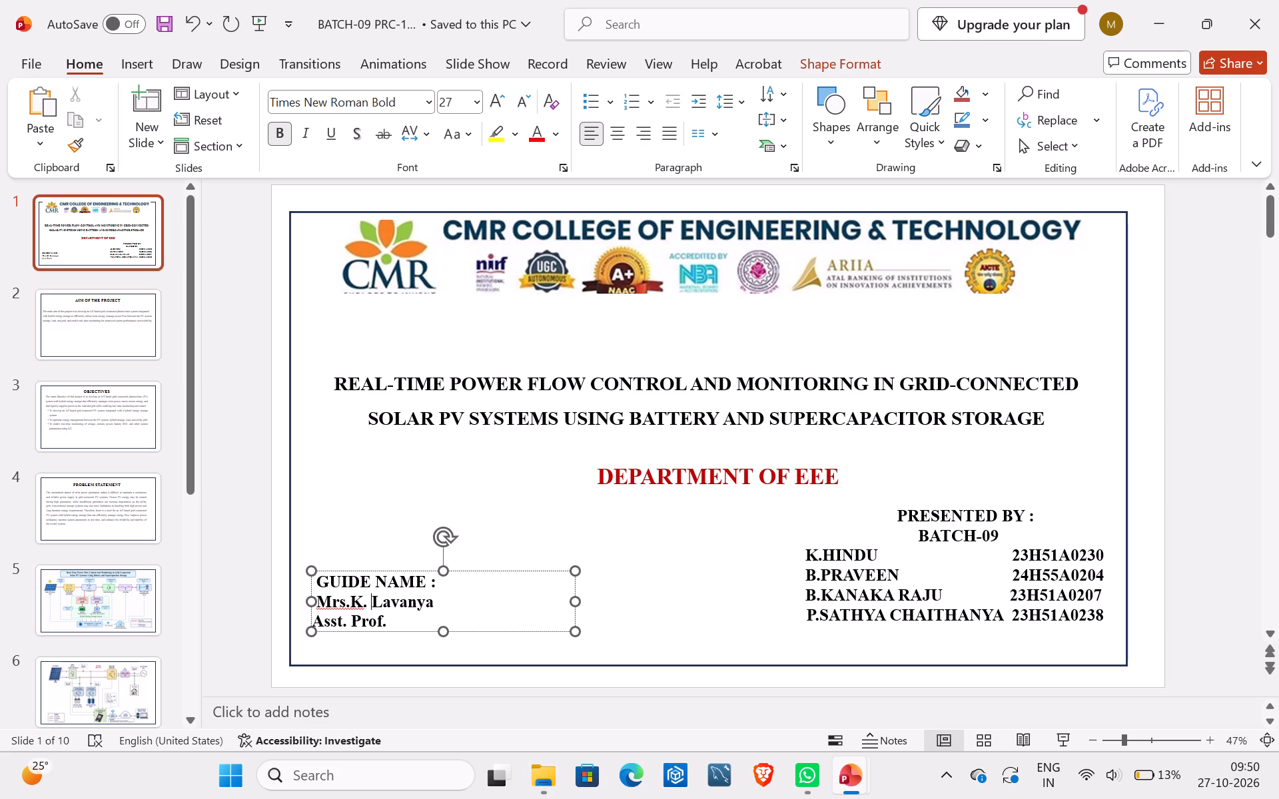
click(349, 600)
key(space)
click(606, 513)
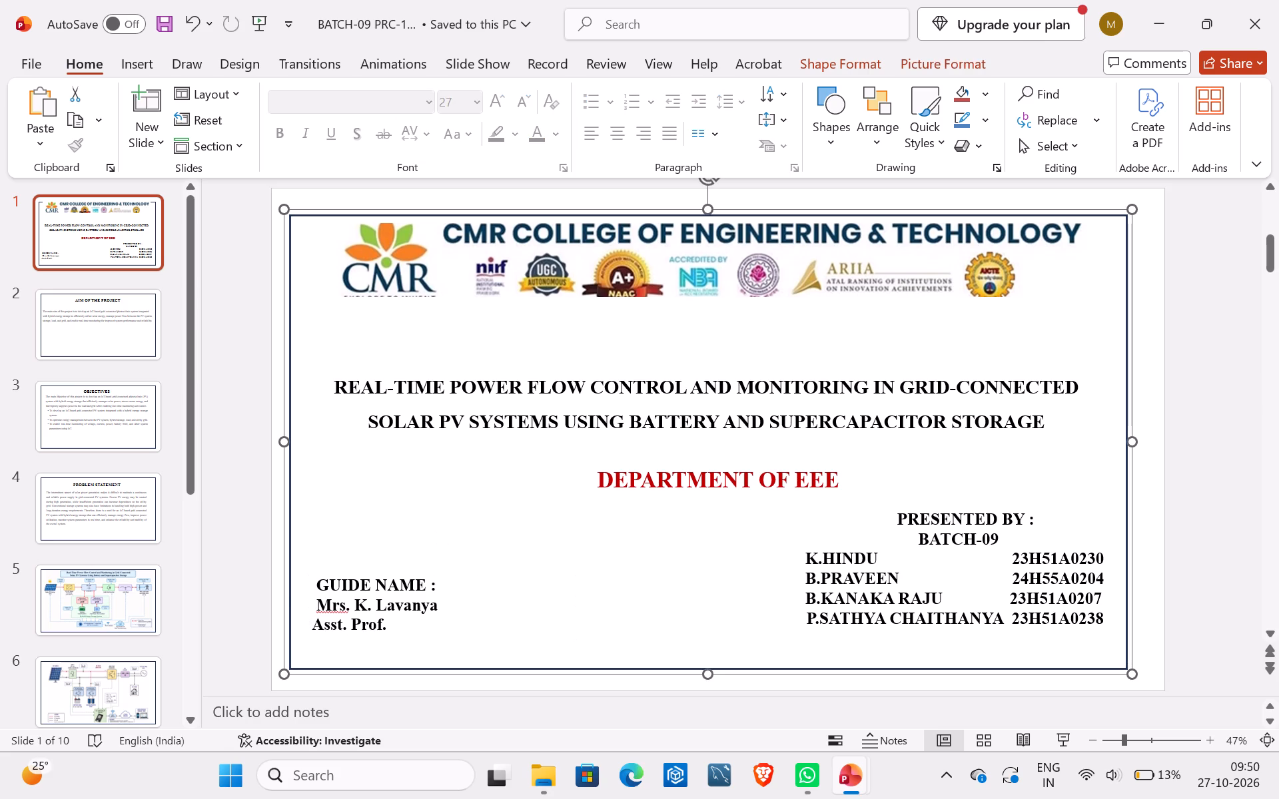
click(344, 604)
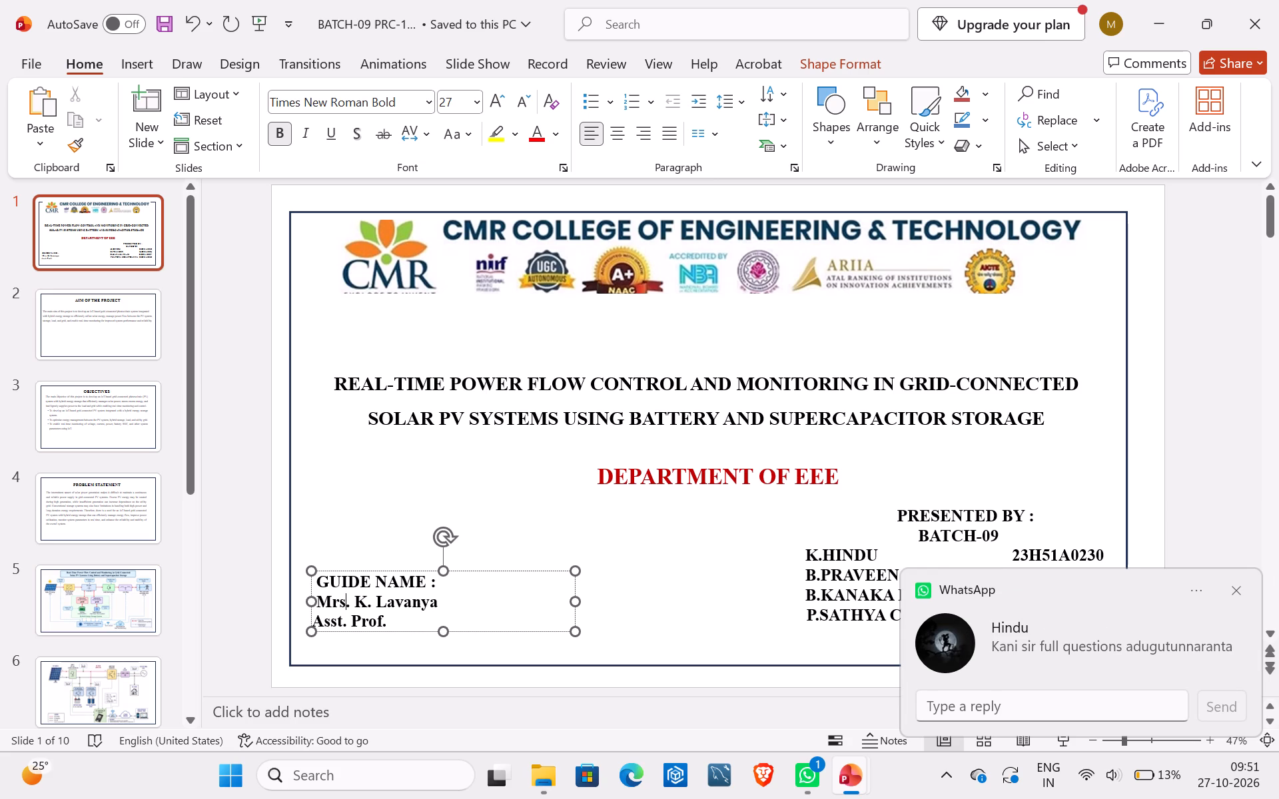
click(412, 522)
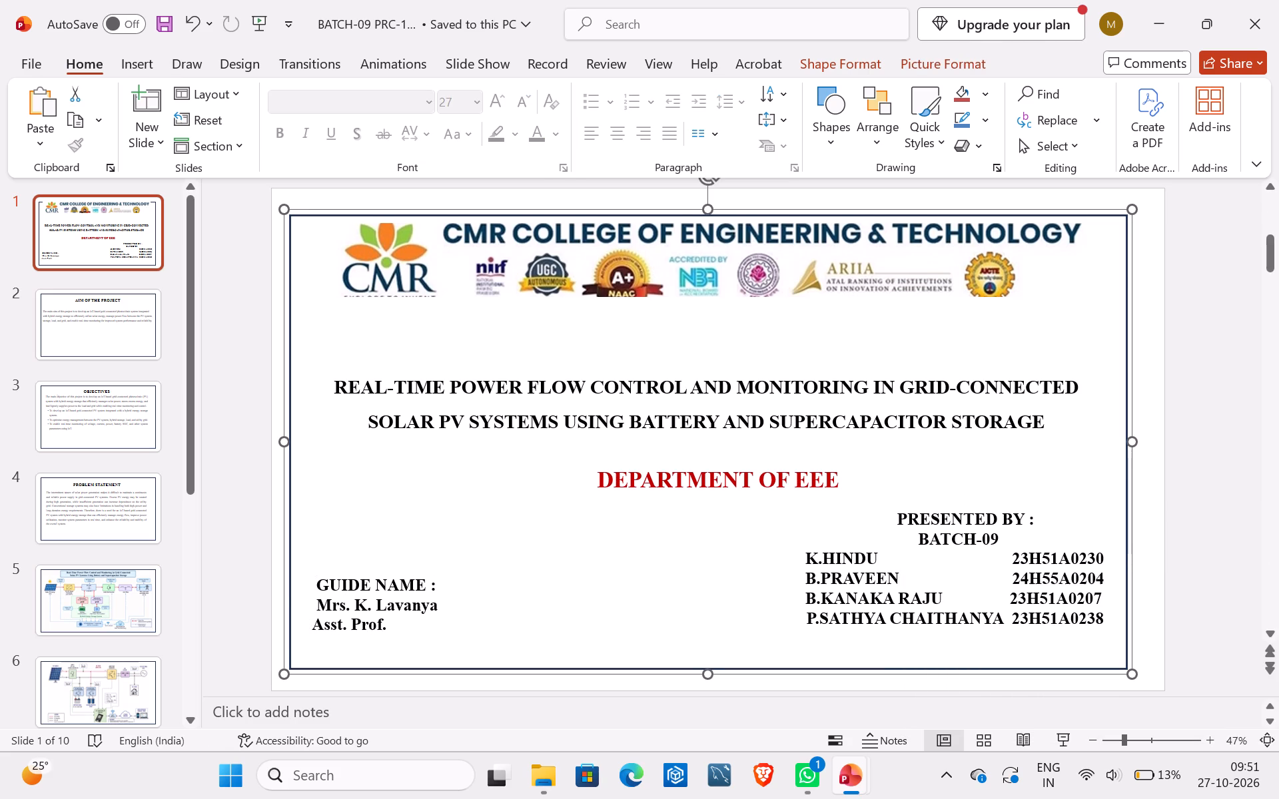
Indent the "Asst. Prof." line by one space to align it with the guide's name, and save the presentation.
click(311, 629)
click(316, 621)
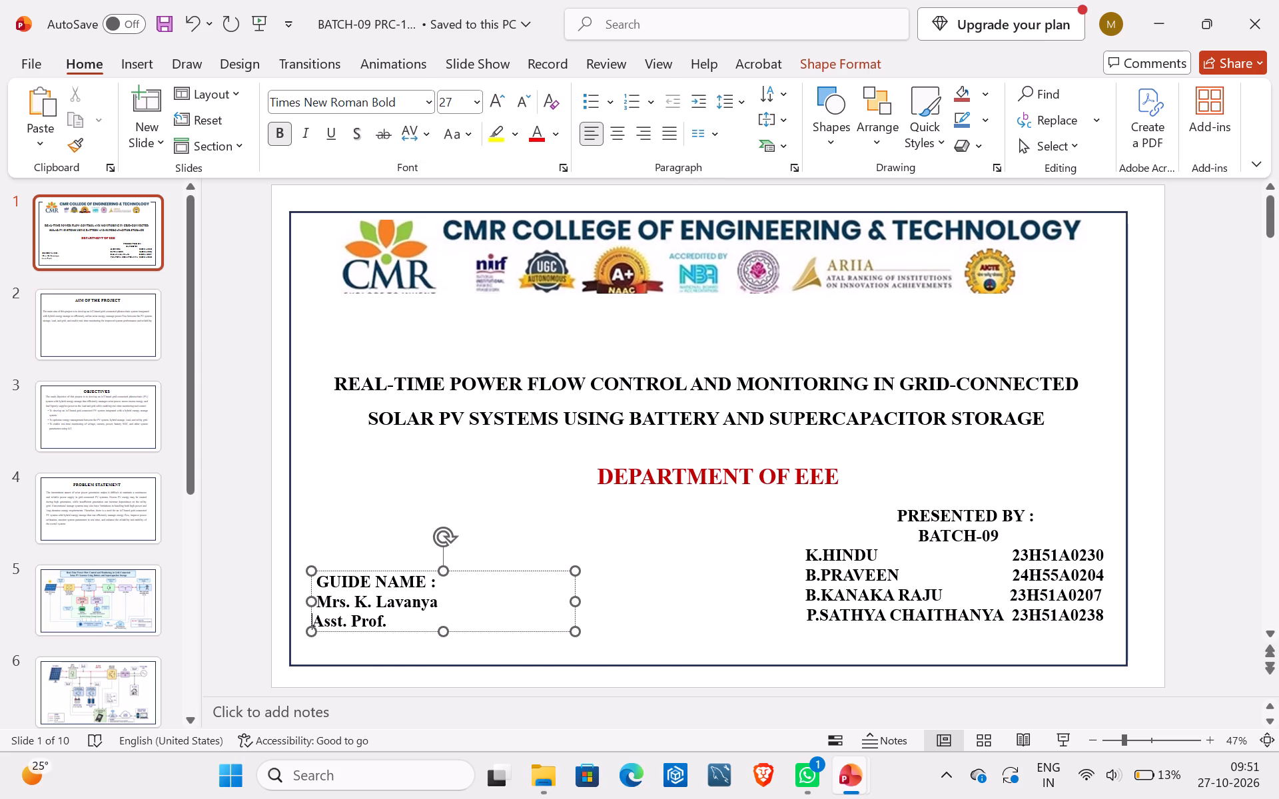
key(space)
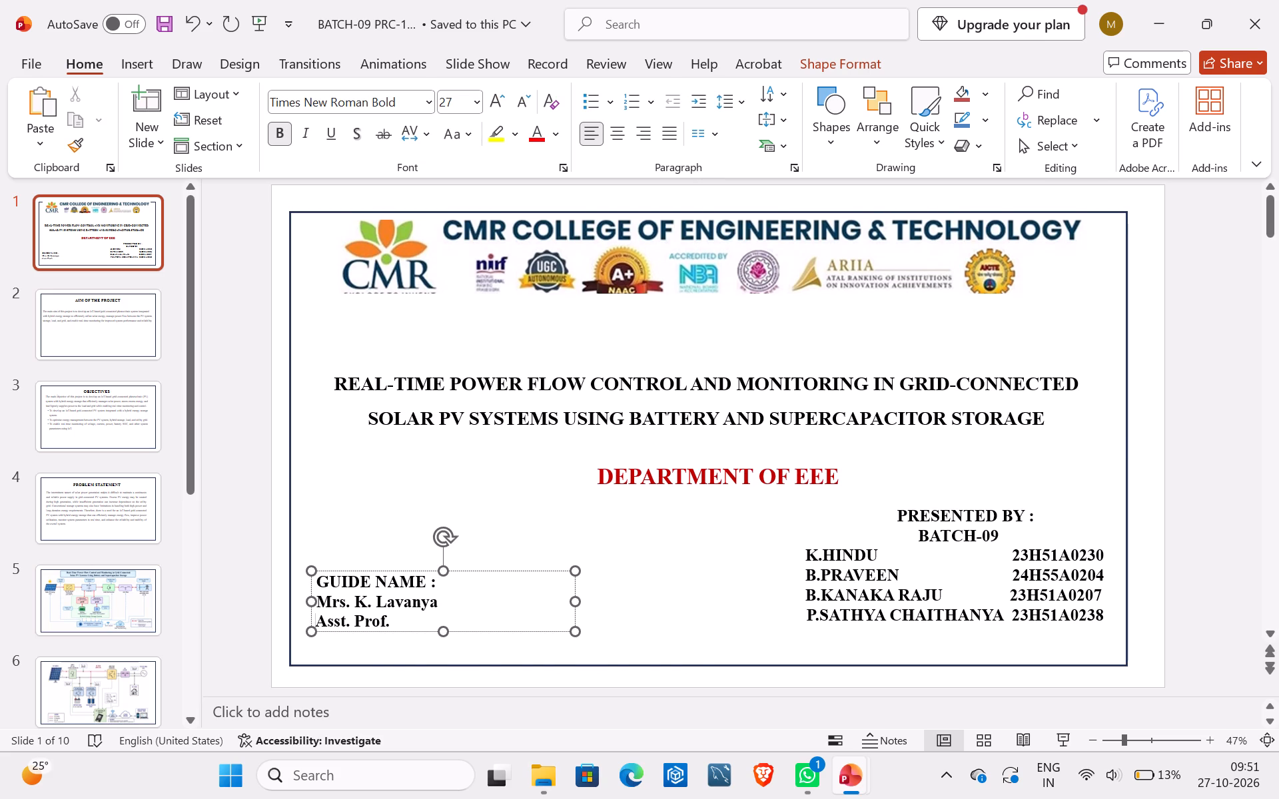
click(464, 471)
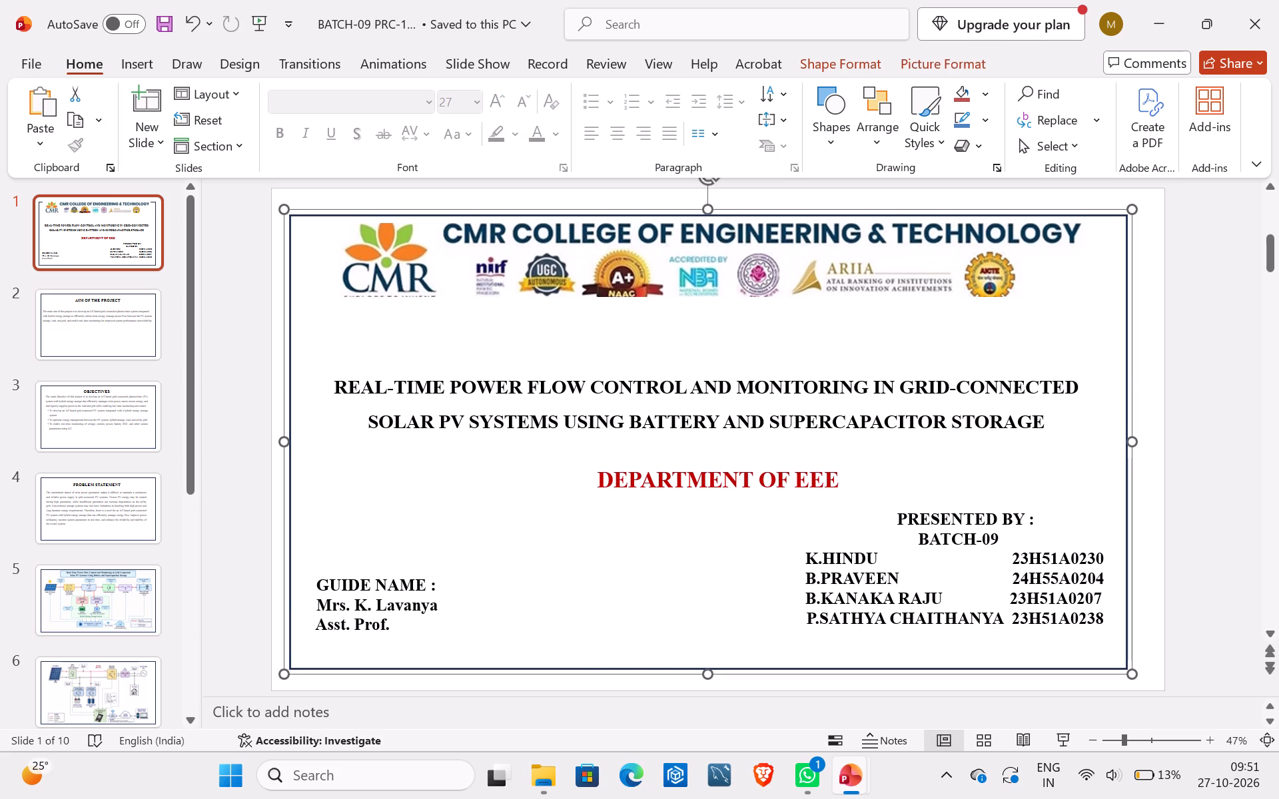
key(ctrl+s)
Compare the Real-Time Power Flow Control block diagram on slide 5 with the PV array circuit diagram on slide 6.
click(78, 598)
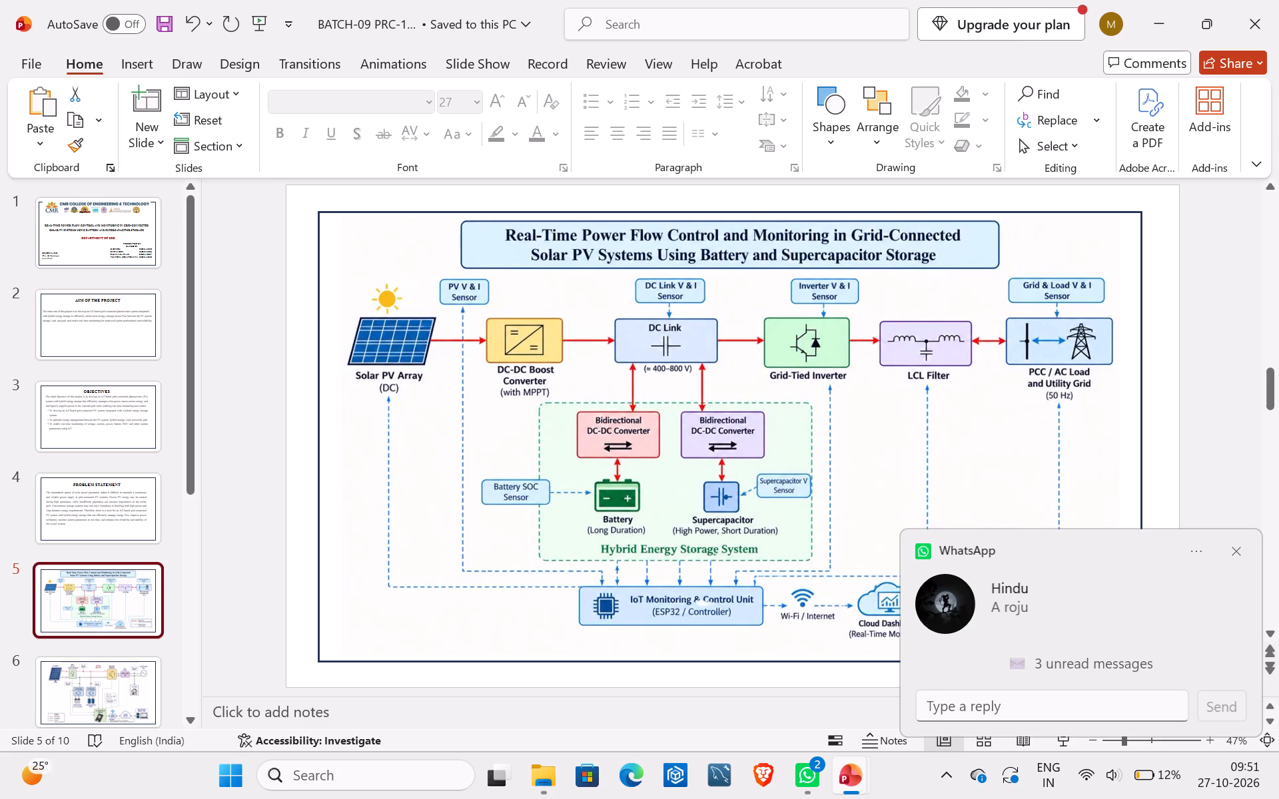
click(115, 699)
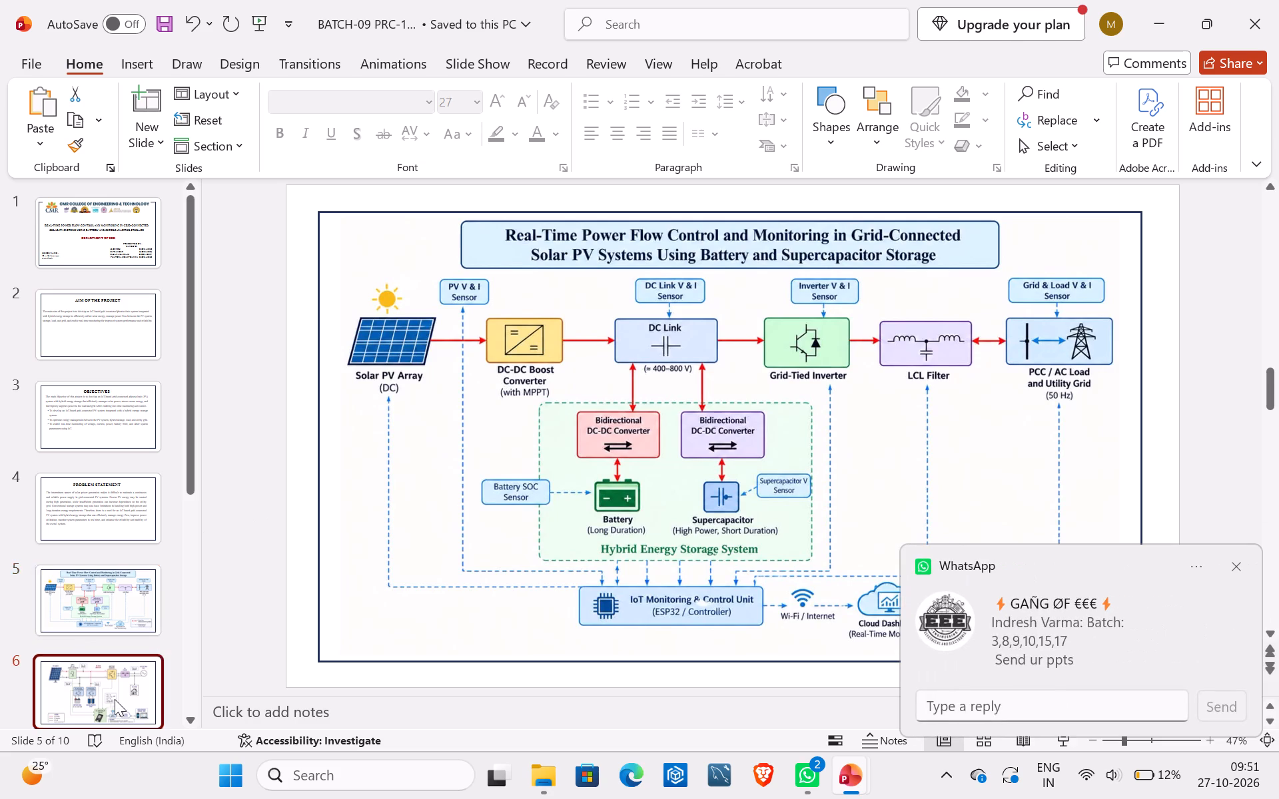
click(105, 447)
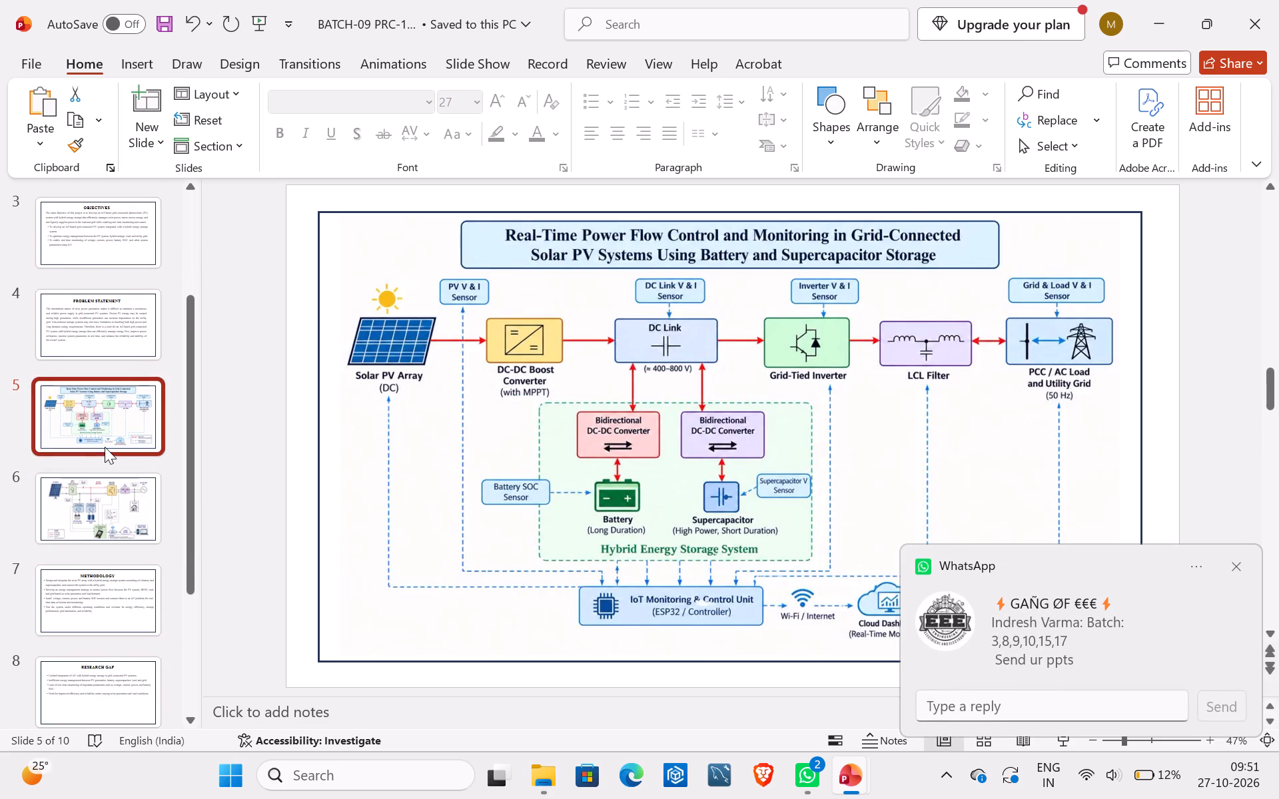
click(113, 494)
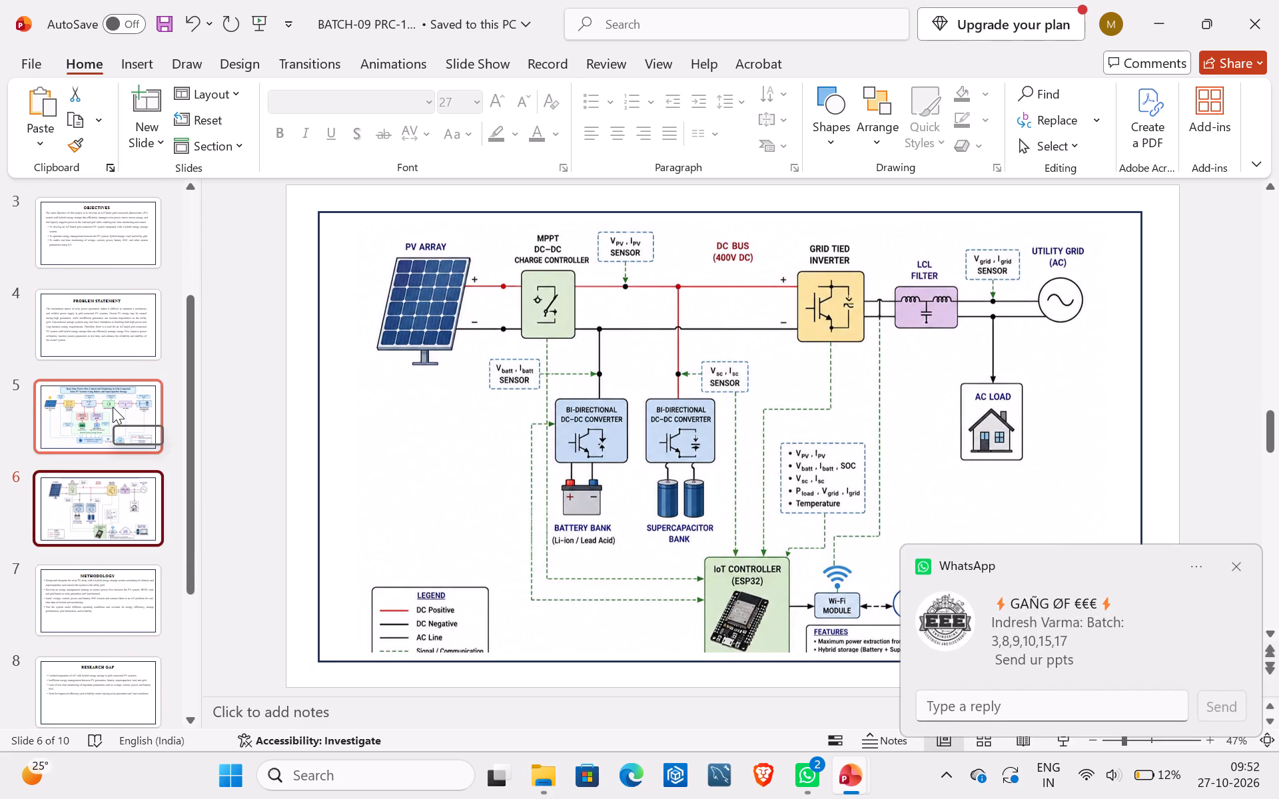
click(113, 407)
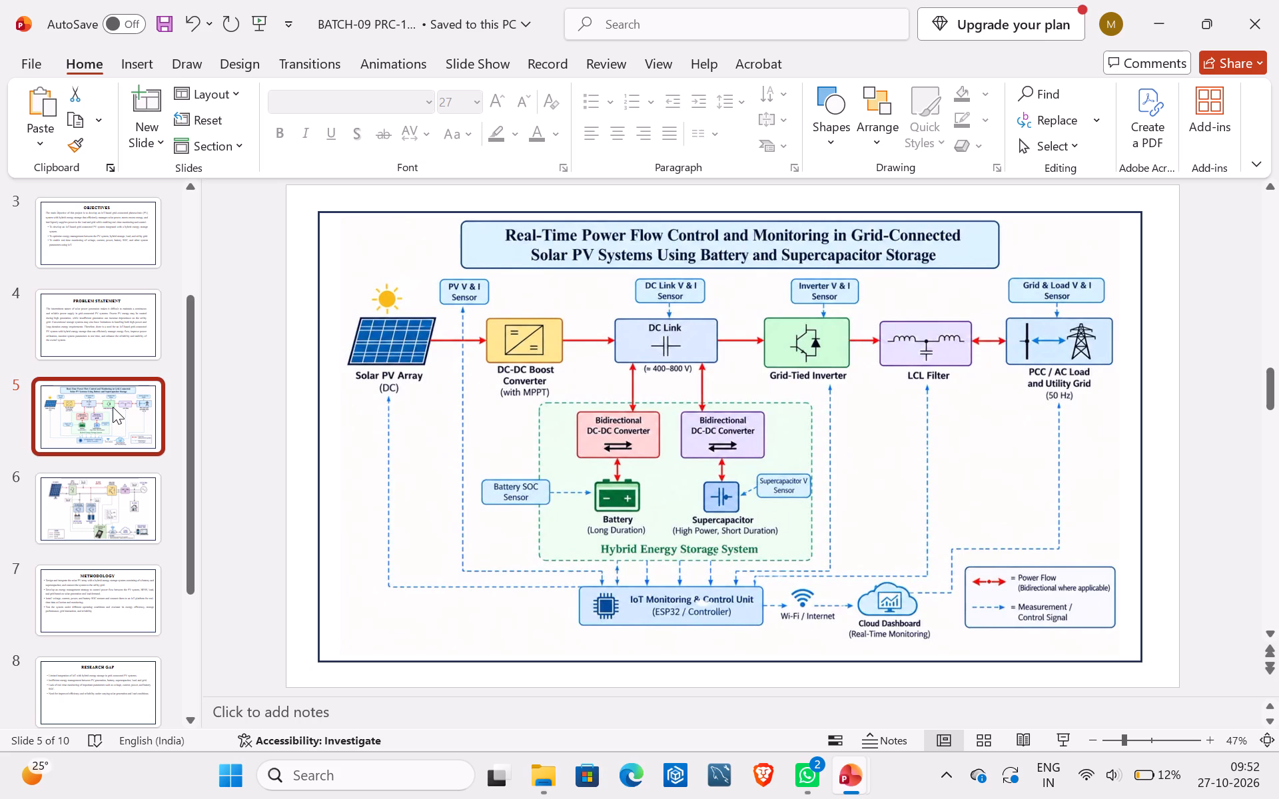
key(Down)
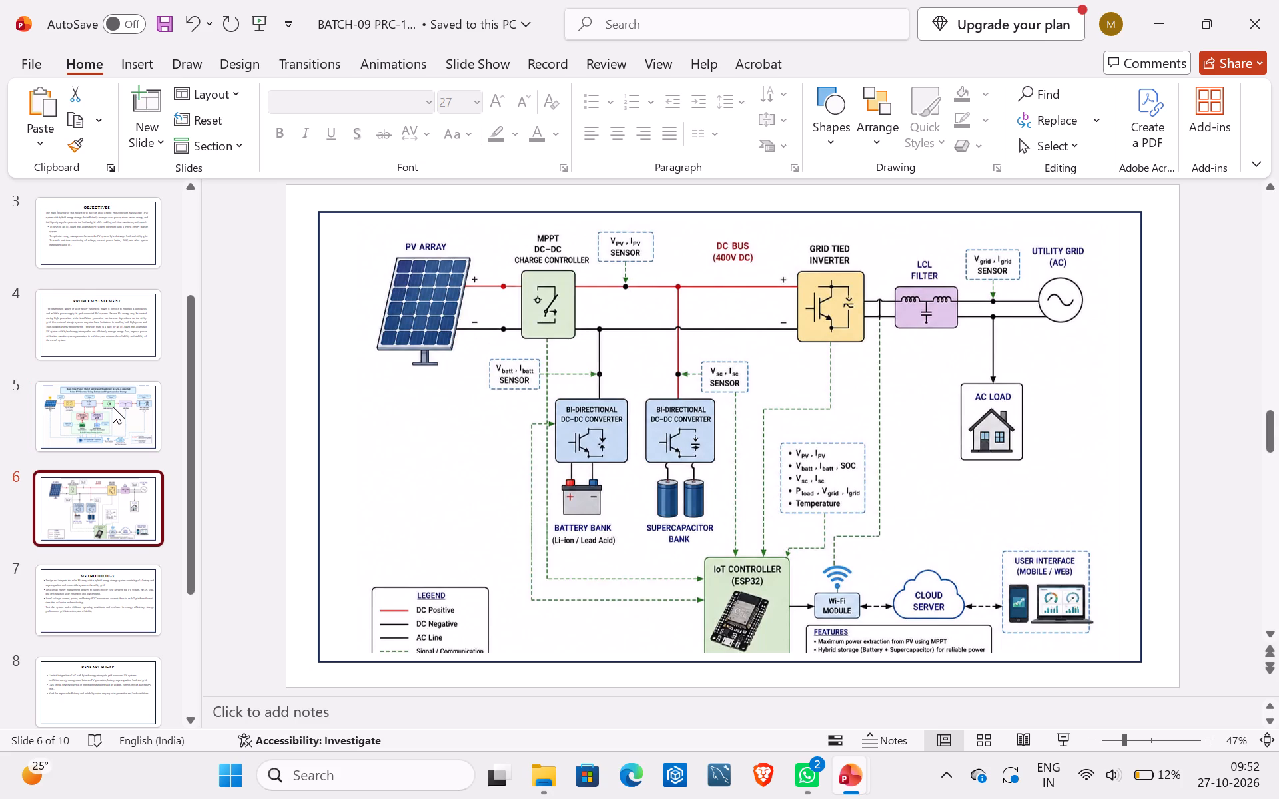
key(Up)
key(Down)
key(Up)
key(Down)
key(Up)
key(Down)
key(Up)
key(Down)
key(Up)
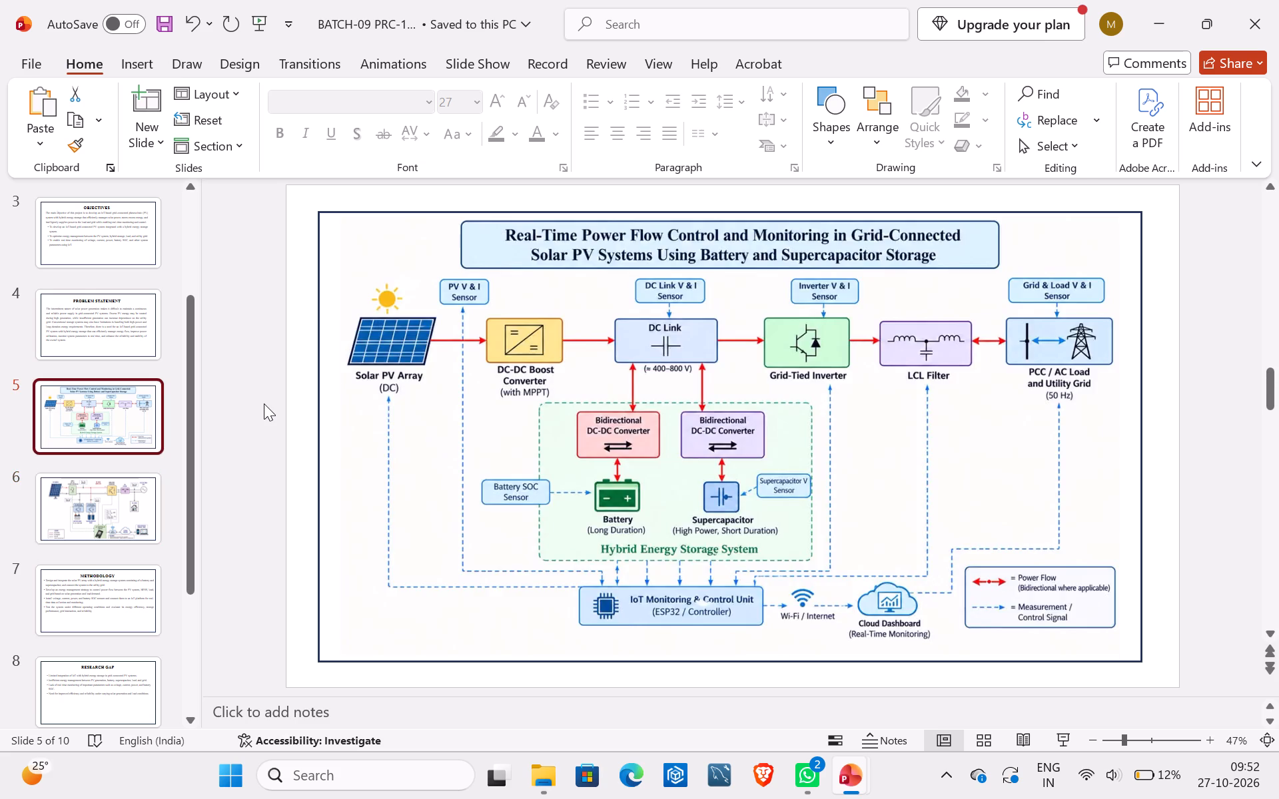
Review the slides through to the closing slide and back to the title slide, and recheck the diagrams on slides 5 and 6.
key(Down)
key(Down)
key(Down)
key(Down)
key(Down)
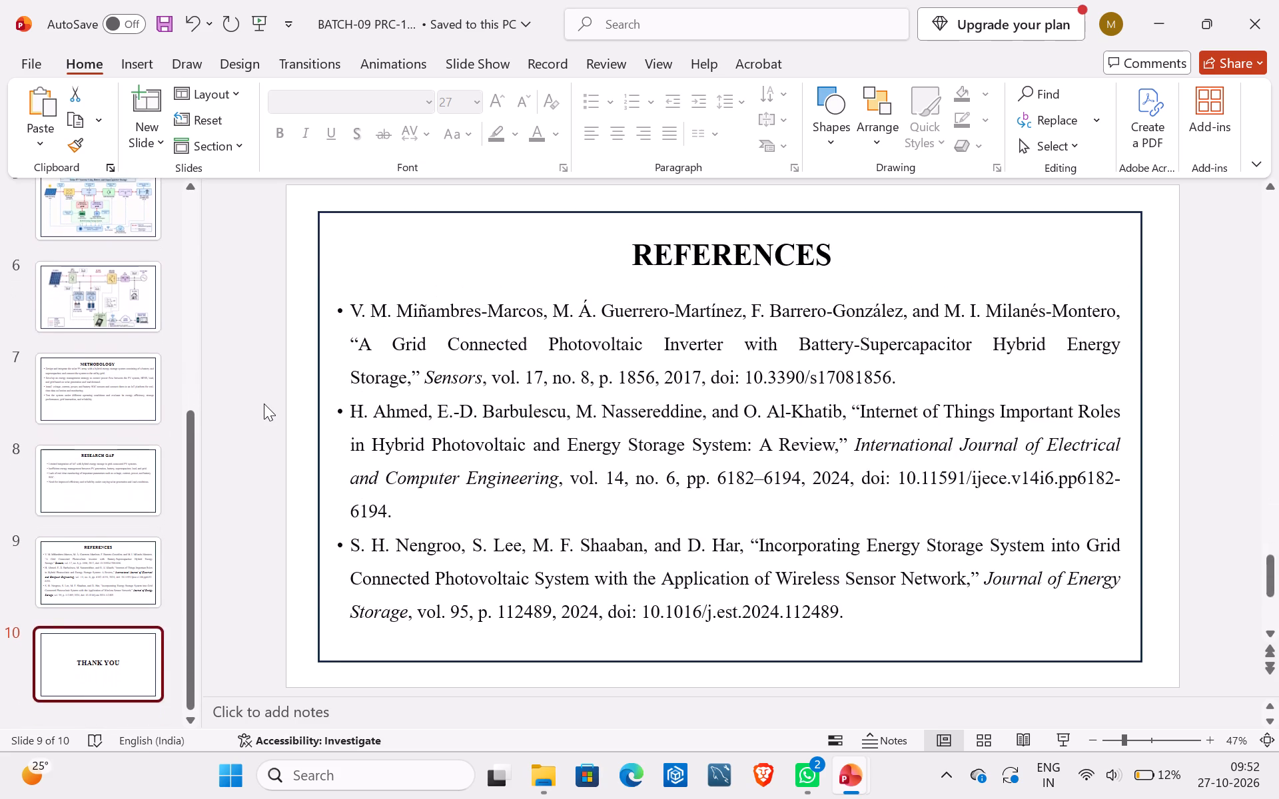
key(Down)
key(Up)
key(Up)
key(Up)
key(Up)
key(Up)
key(Up)
key(Up)
key(Up)
key(Up)
key(Up)
key(Up)
key(Up)
key(Up)
key(Up)
key(Up)
key(Up)
key(Up)
key(Up)
key(Up)
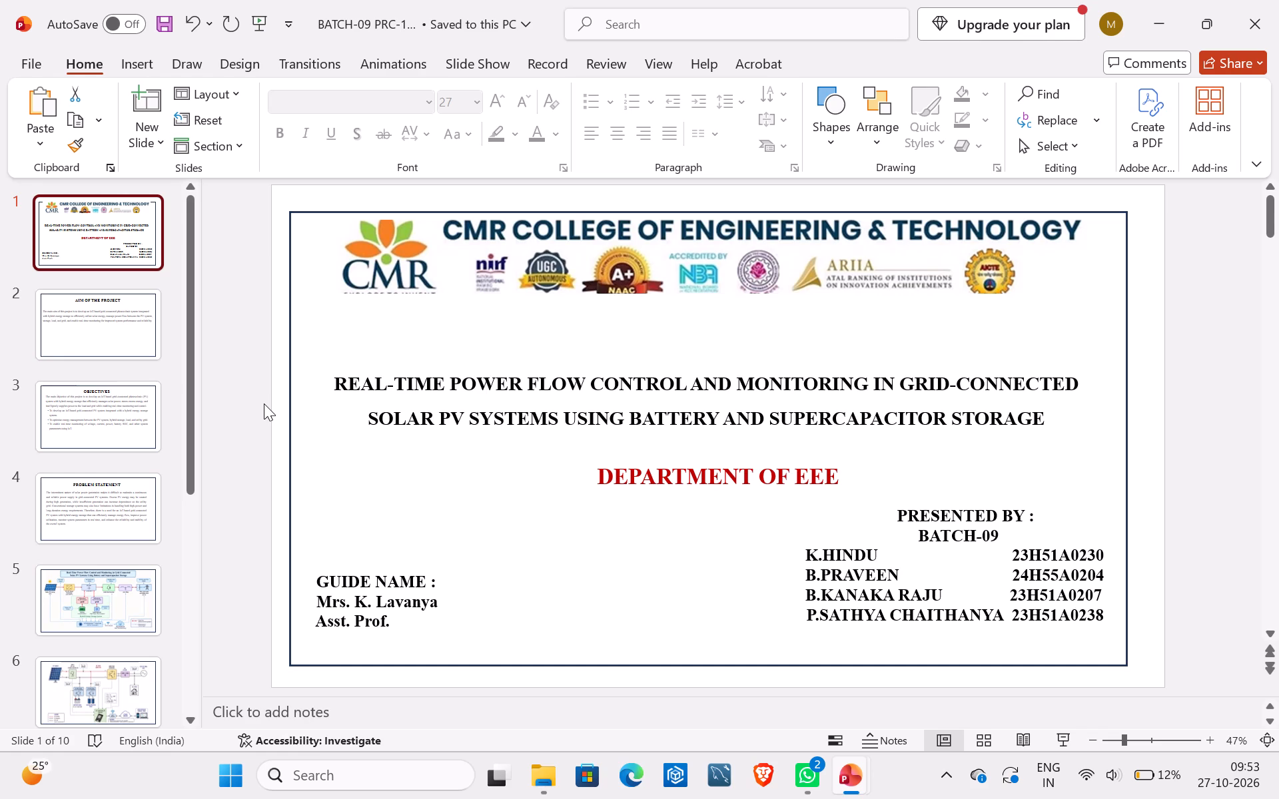
key(Down)
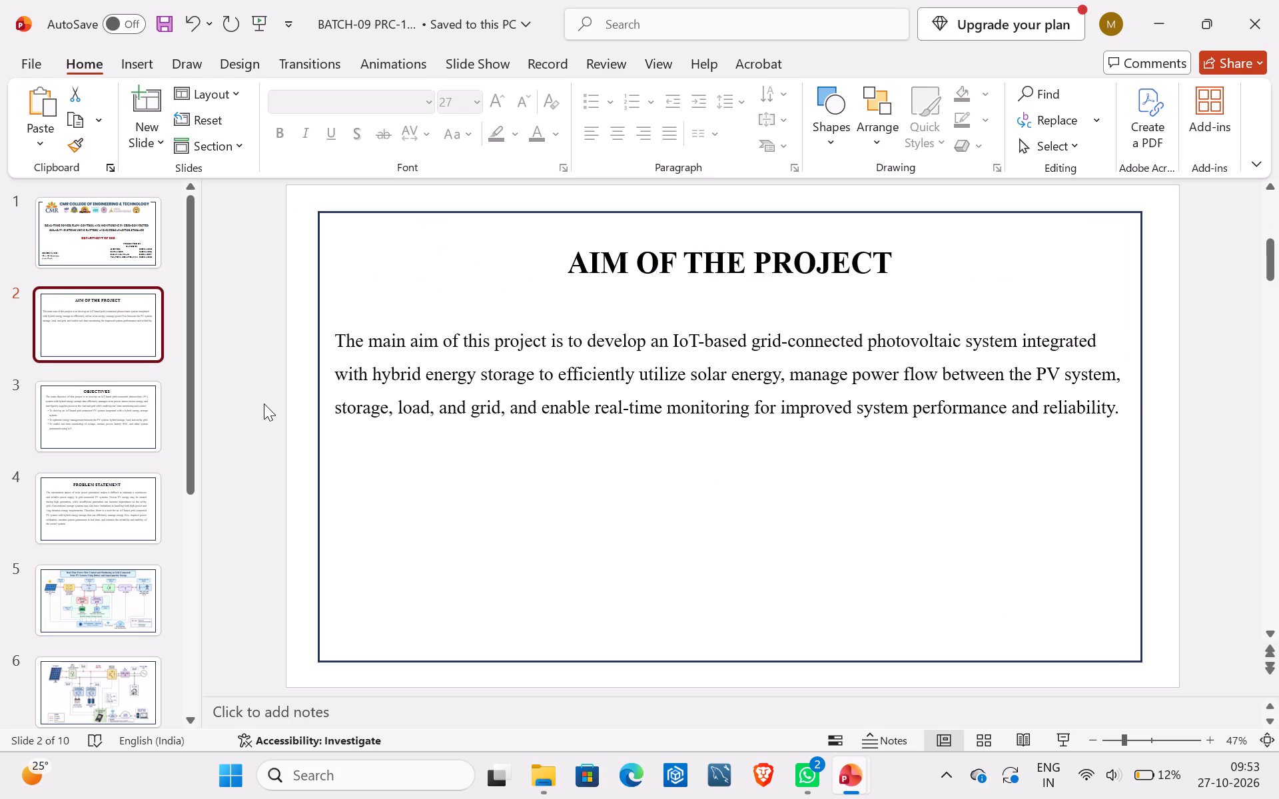
click(119, 611)
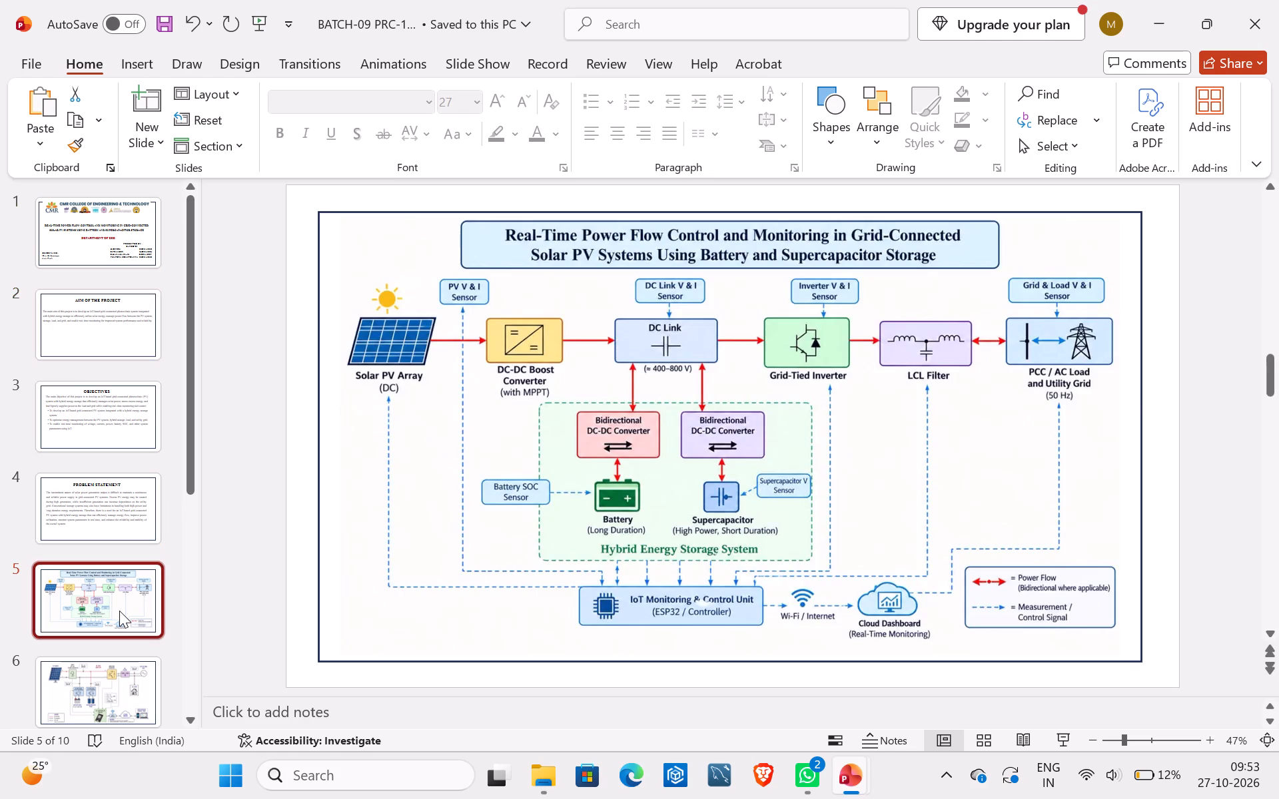
click(115, 683)
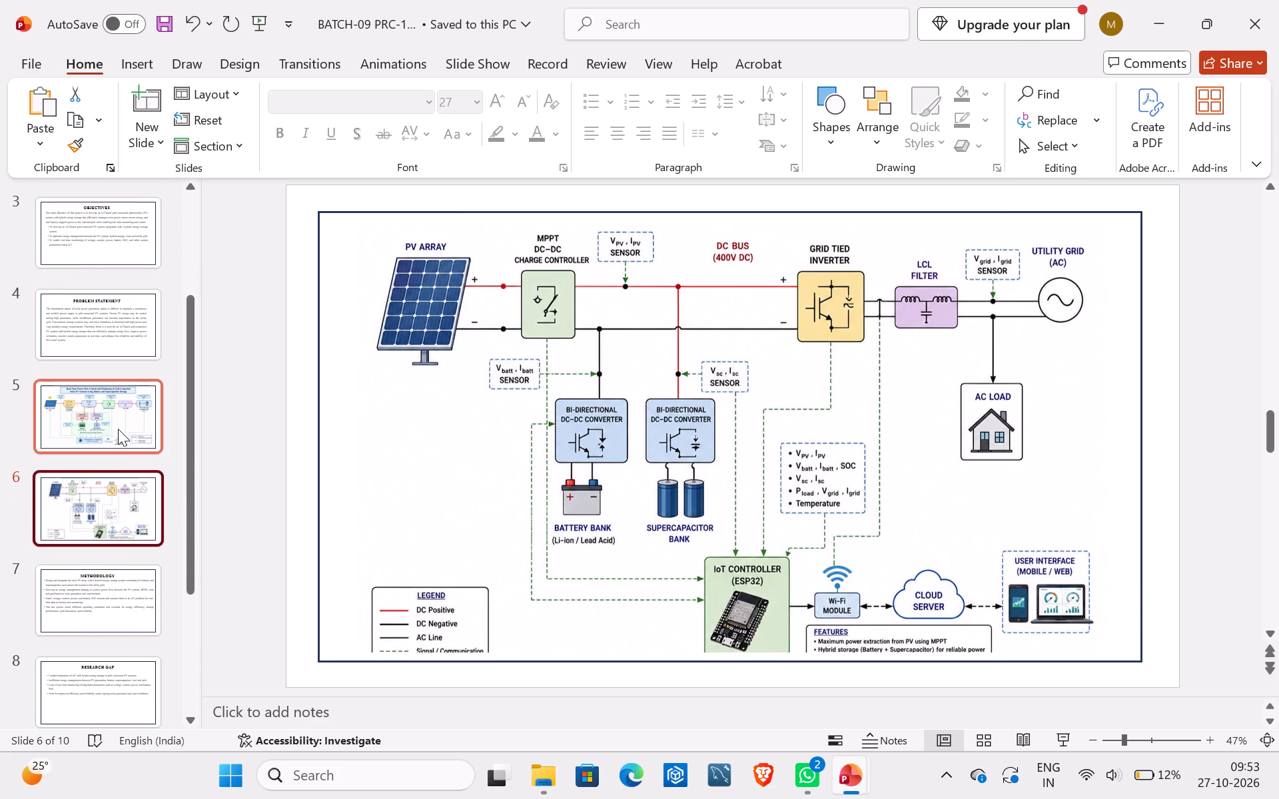
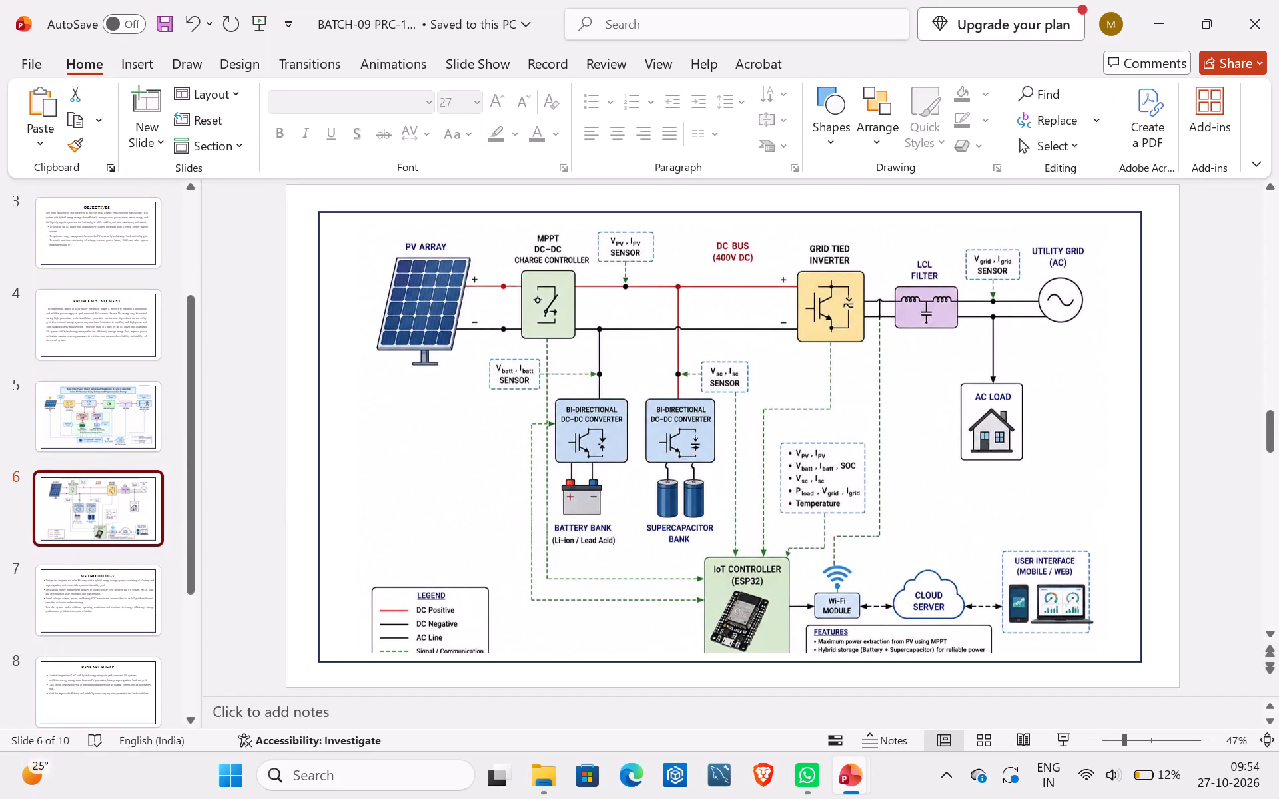
Review the Methodology, Research Gap and References slides.
click(108, 590)
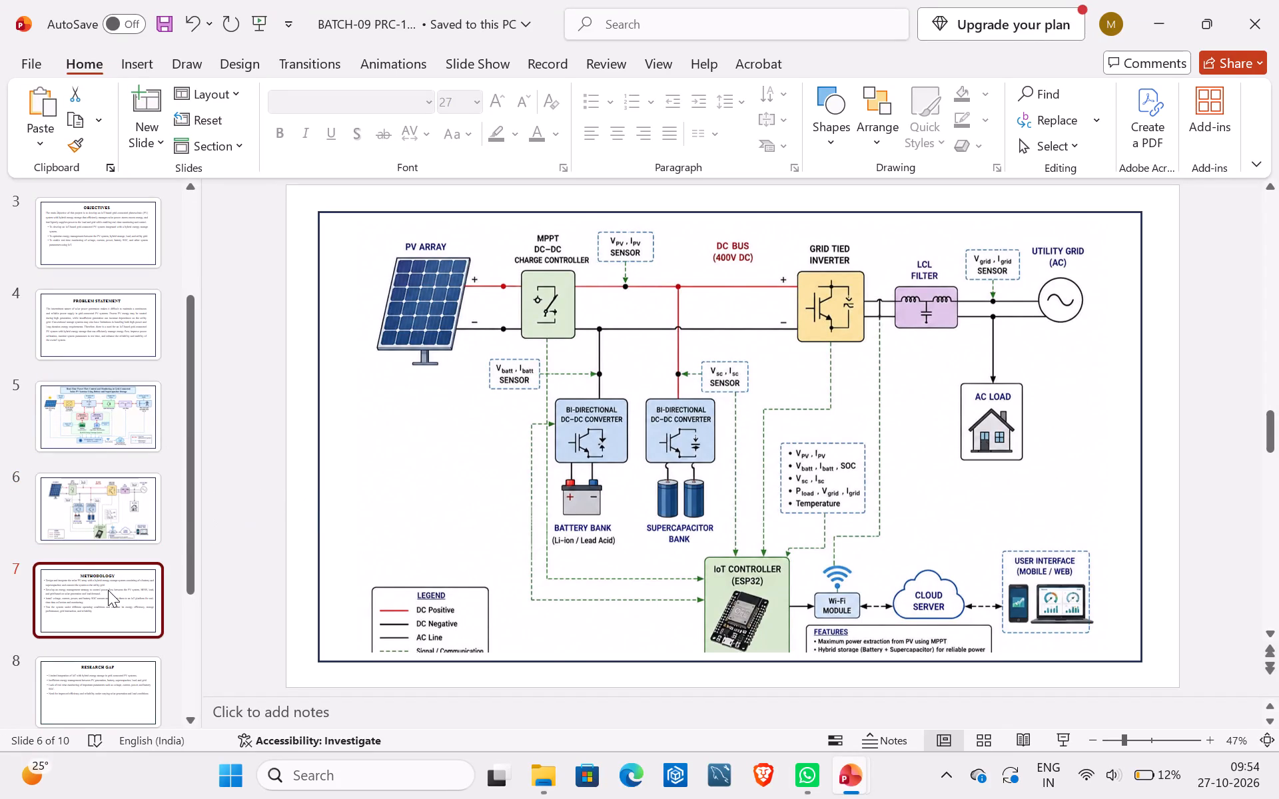
click(89, 671)
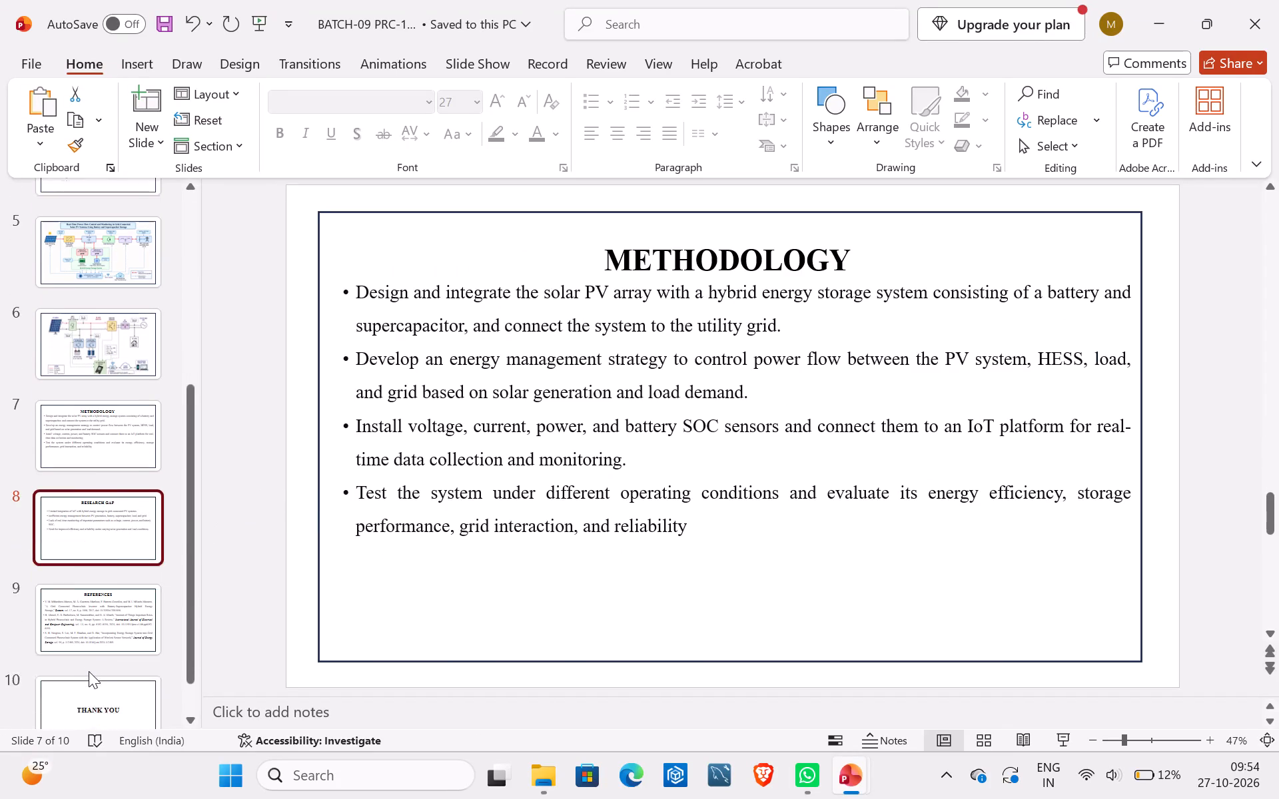
scroll(89, 671, down, 1)
click(90, 598)
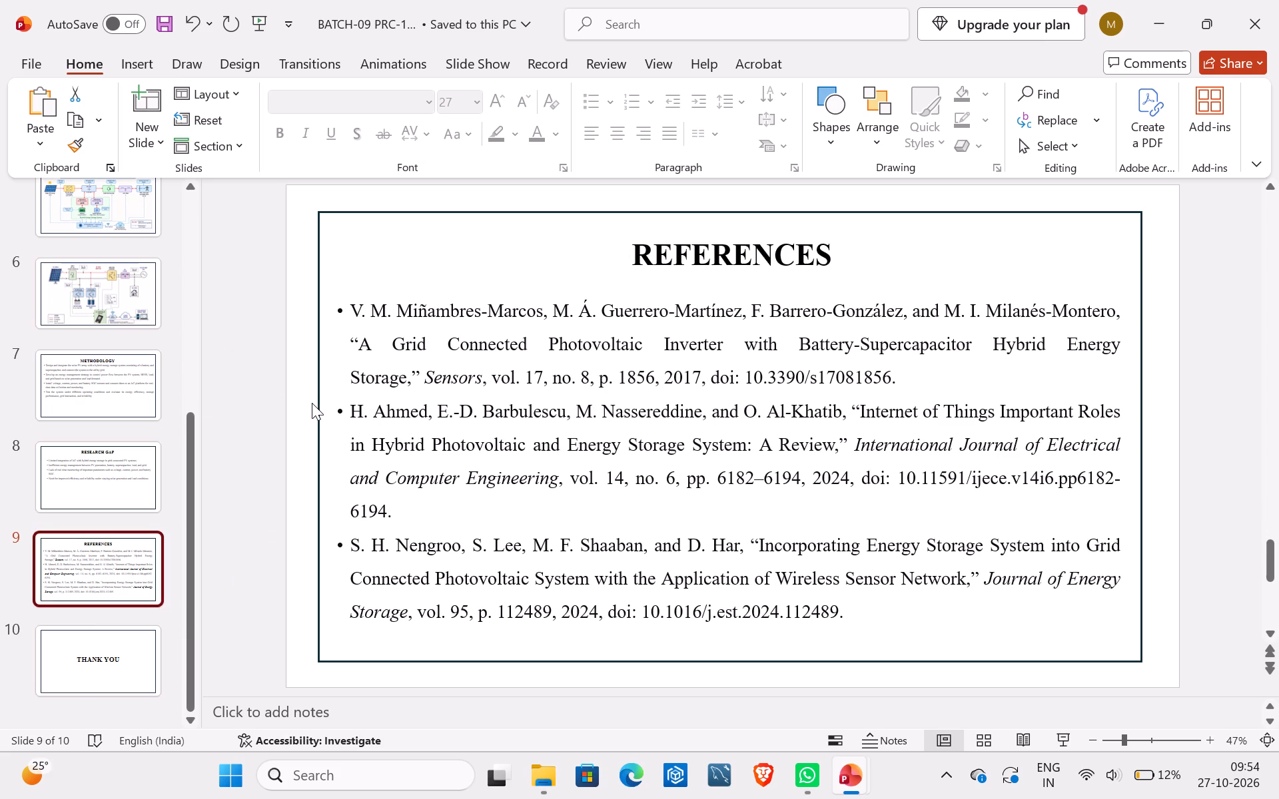
scroll(105, 368, up, 2)
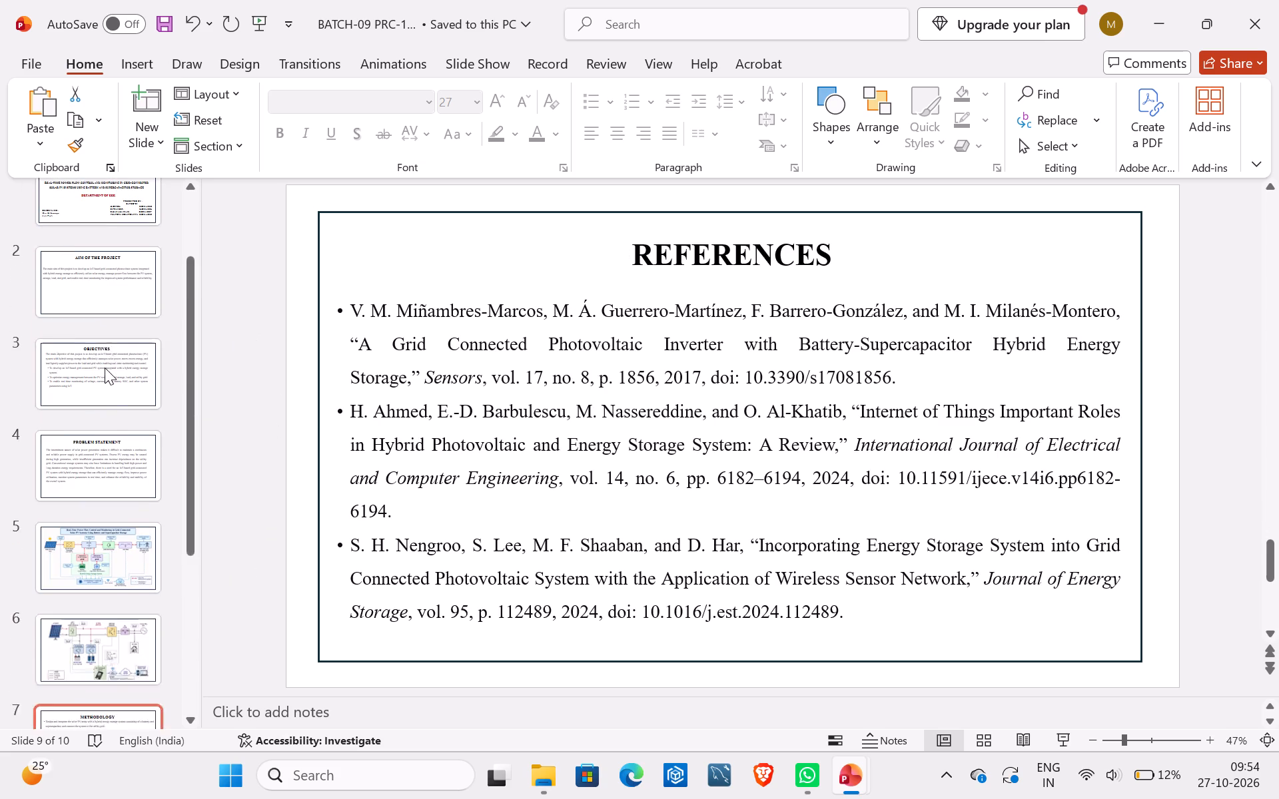
scroll(105, 368, up, 2)
Capitalise the words "Main" and "Aim" in the opening sentence of the aim statement on slide 2.
click(108, 342)
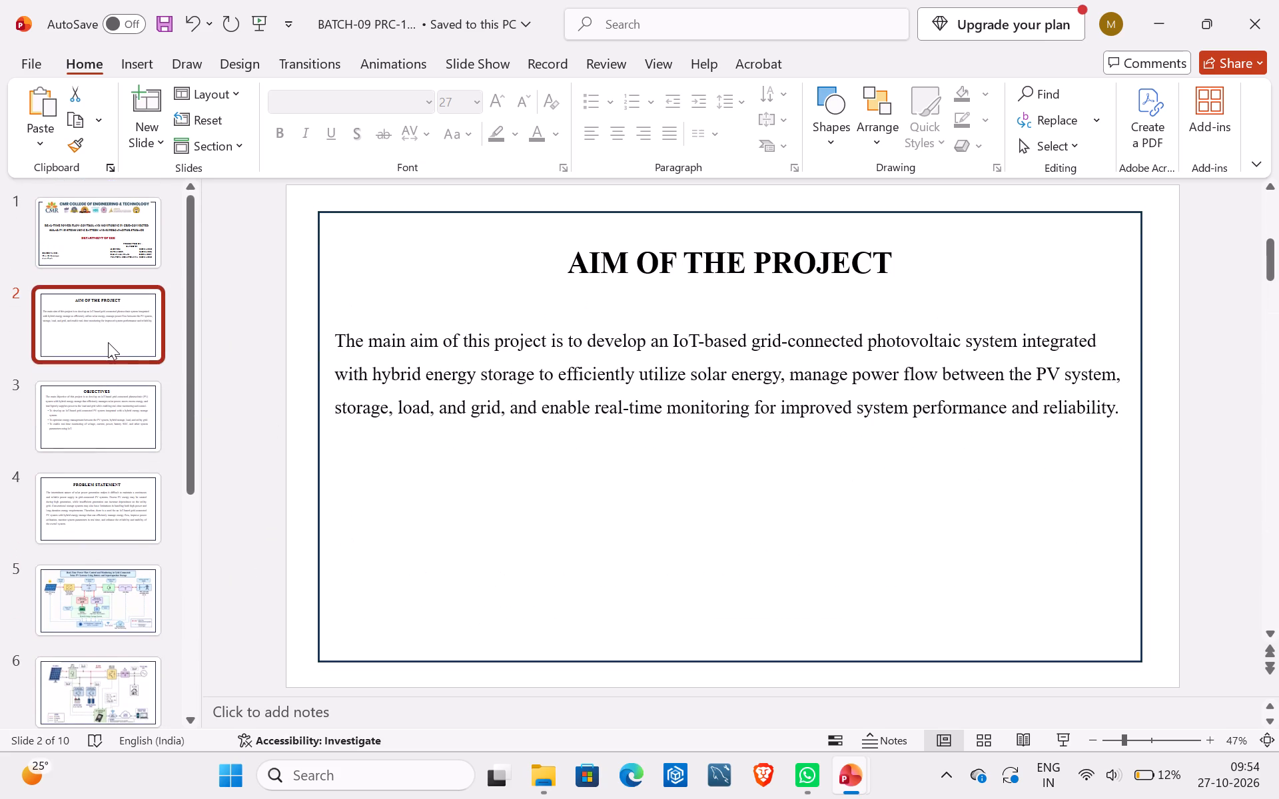
click(379, 342)
key(BackSpace)
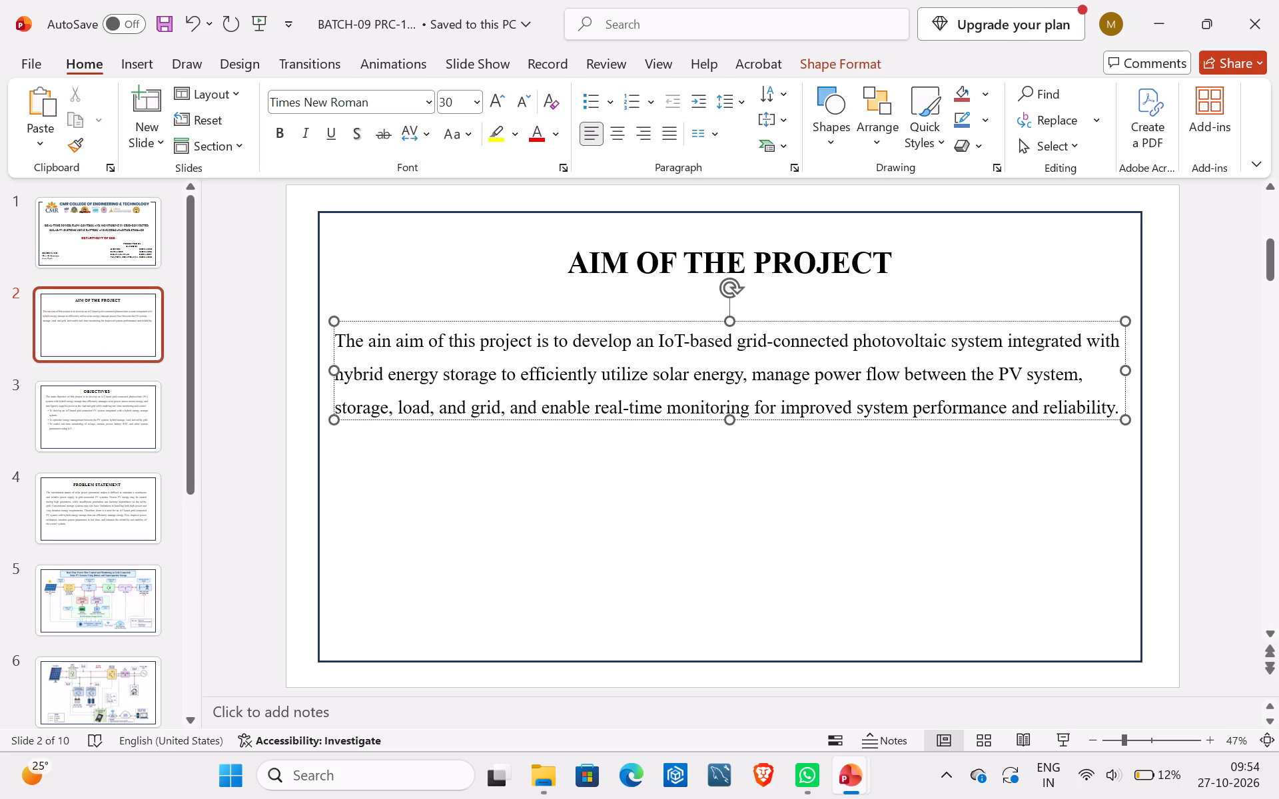
key(m)
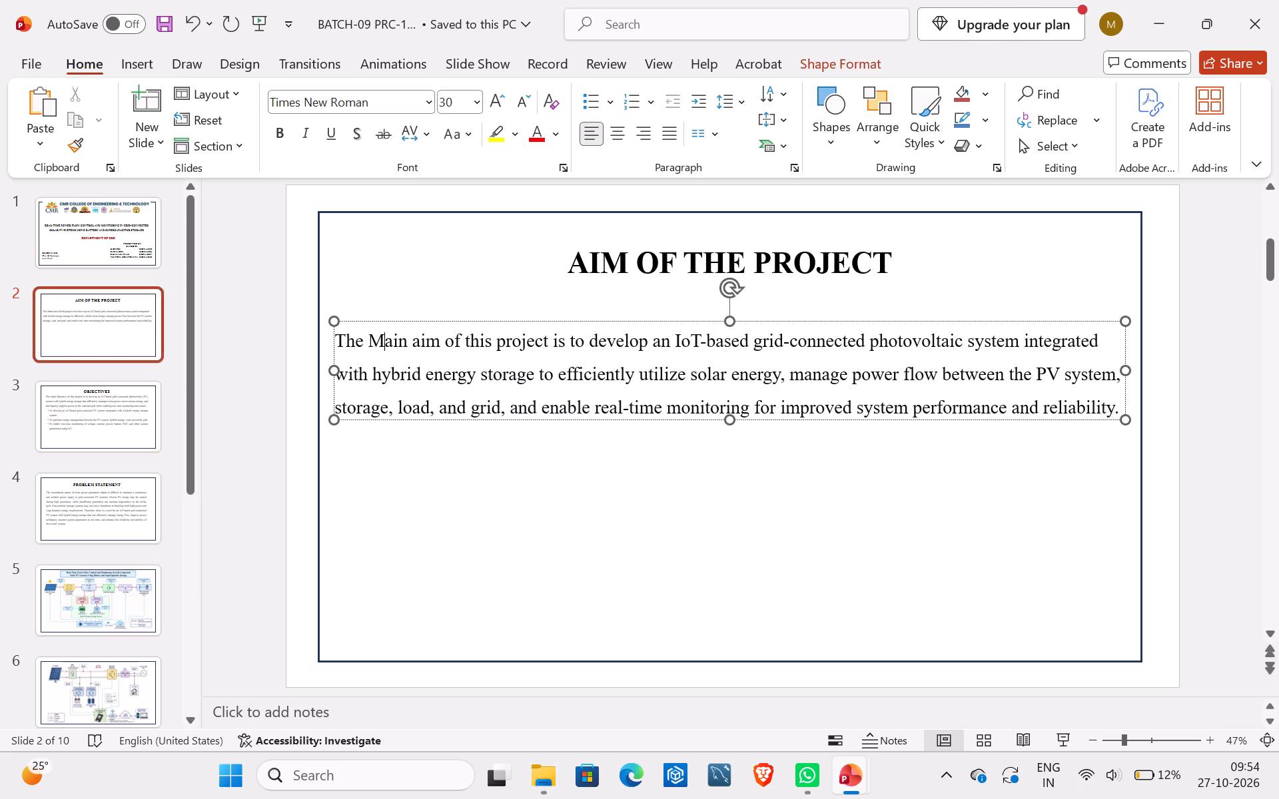
drag(418, 337, 440, 383)
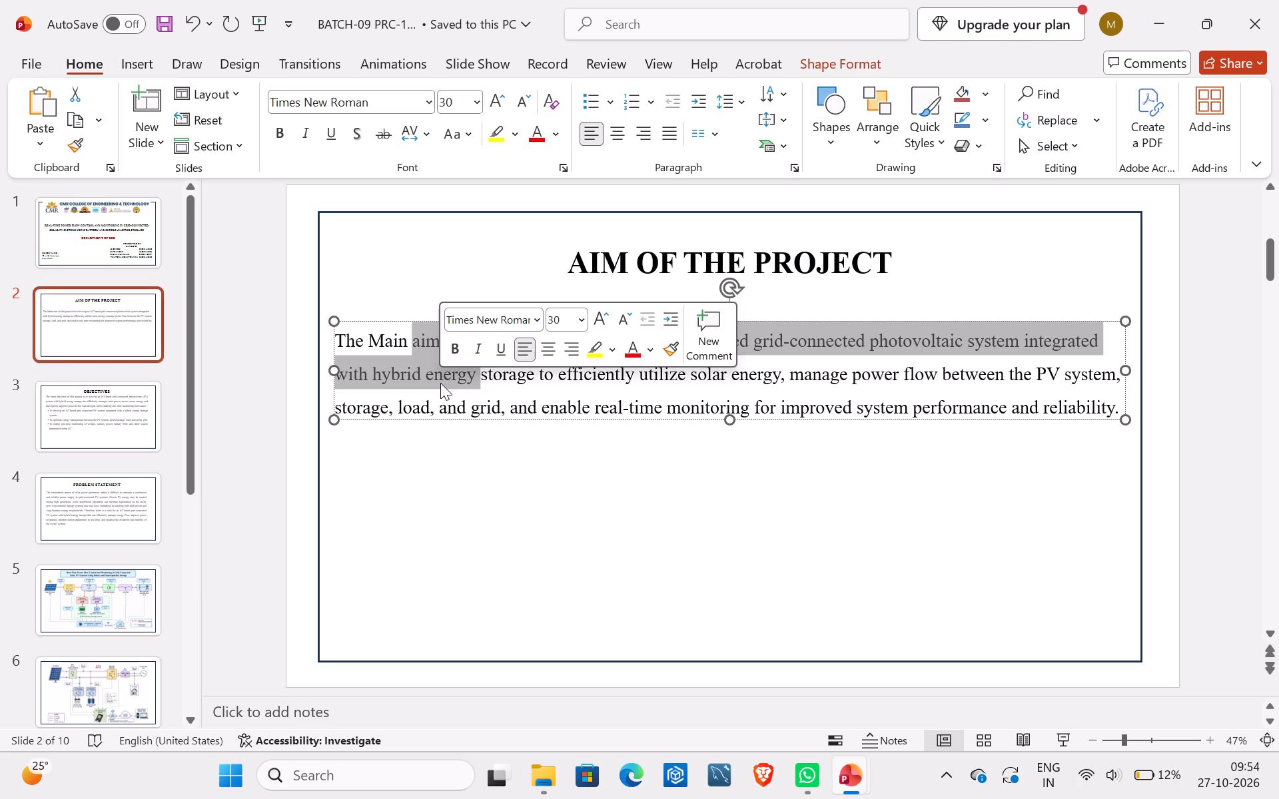
click(420, 340)
click(420, 340)
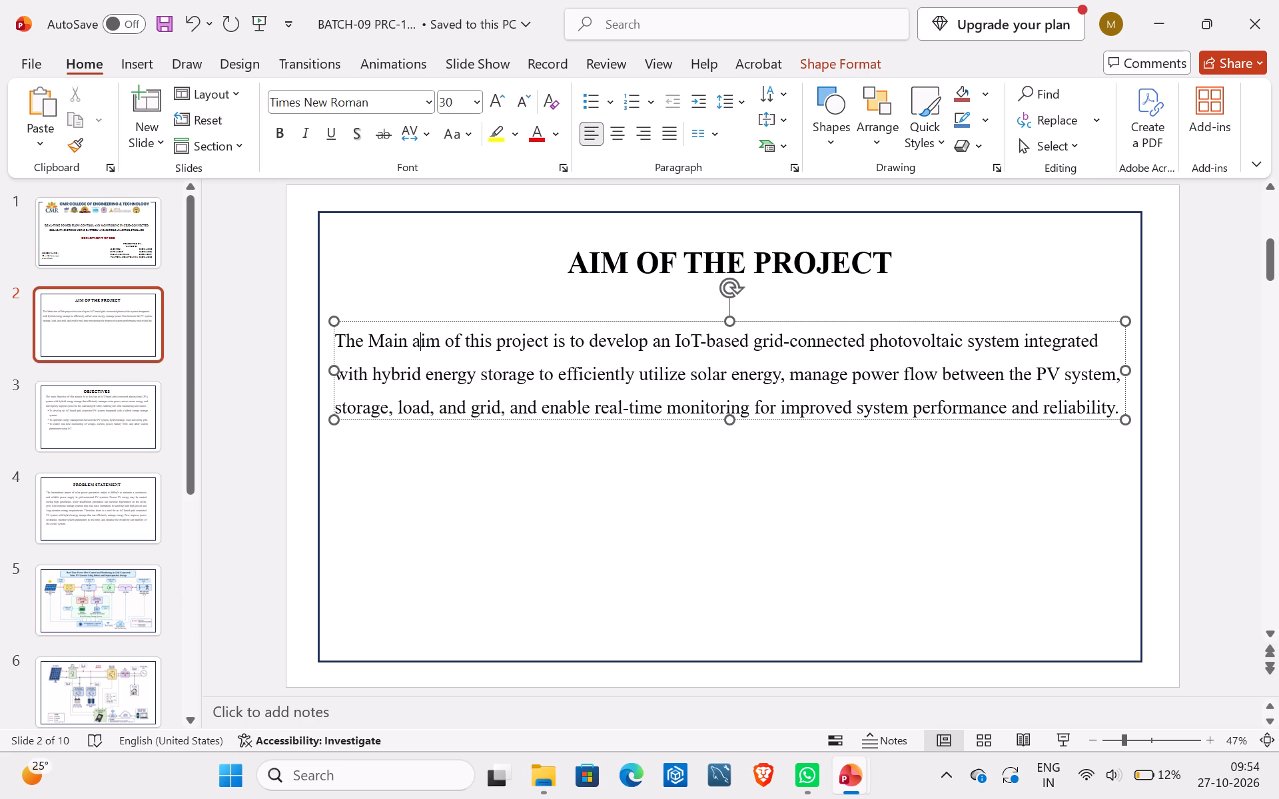
key(BackSpace)
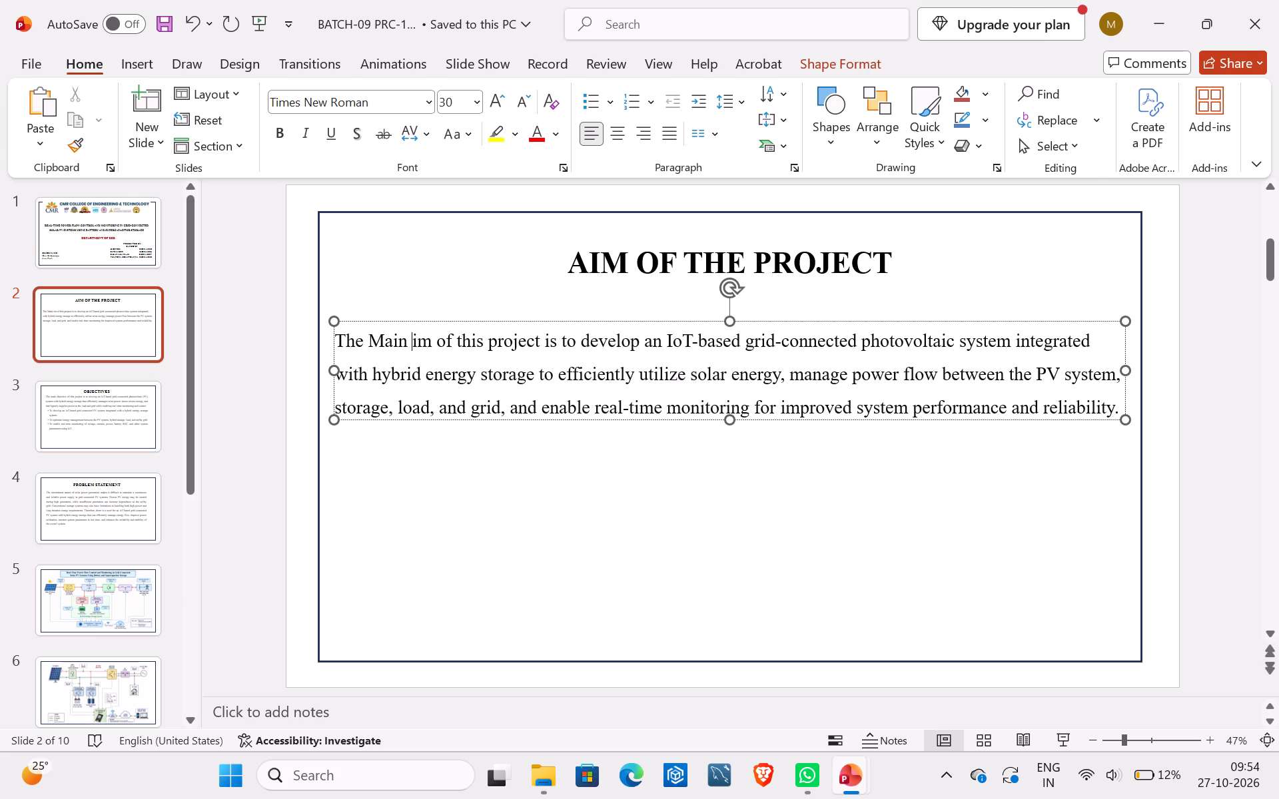
key(a)
click(541, 469)
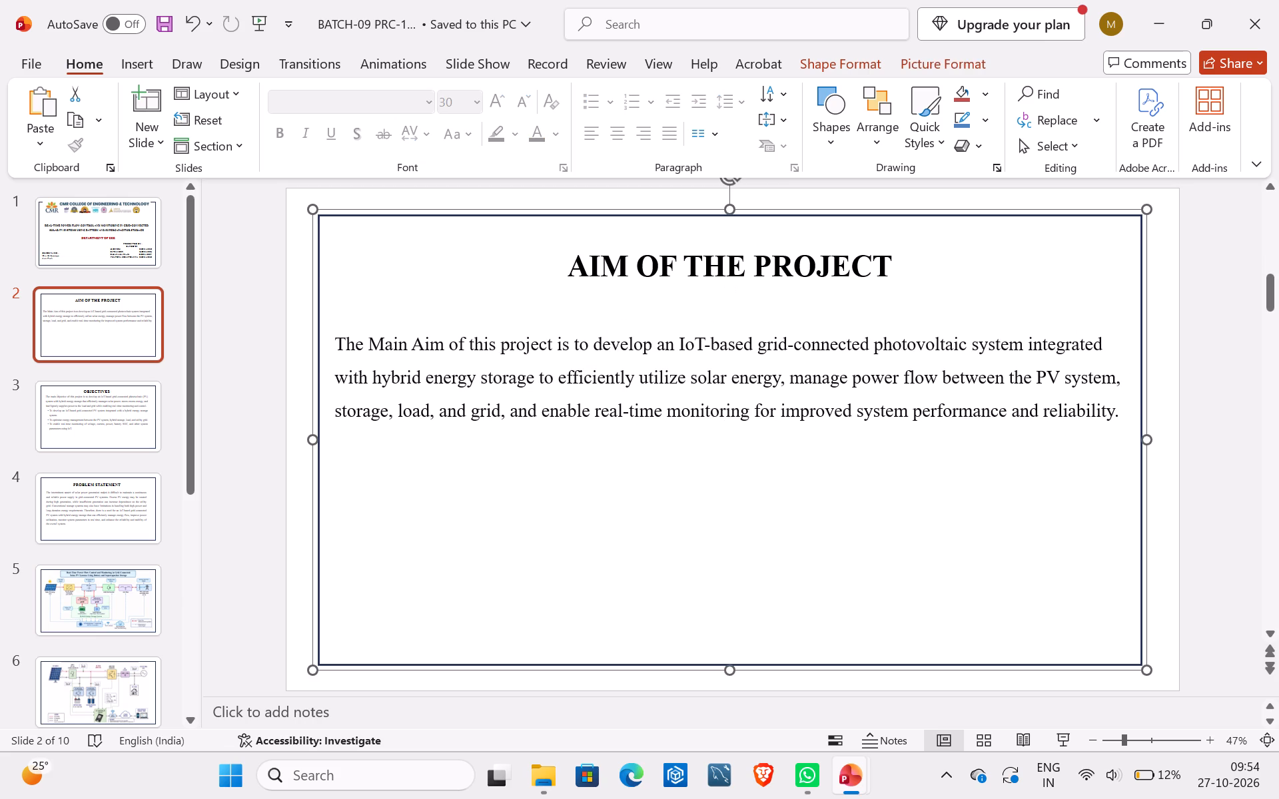
Capitalise the initials of "Photovoltaic", "System", "Integrated" and "Hybrid" in the aim statement's description of the PV system.
click(881, 346)
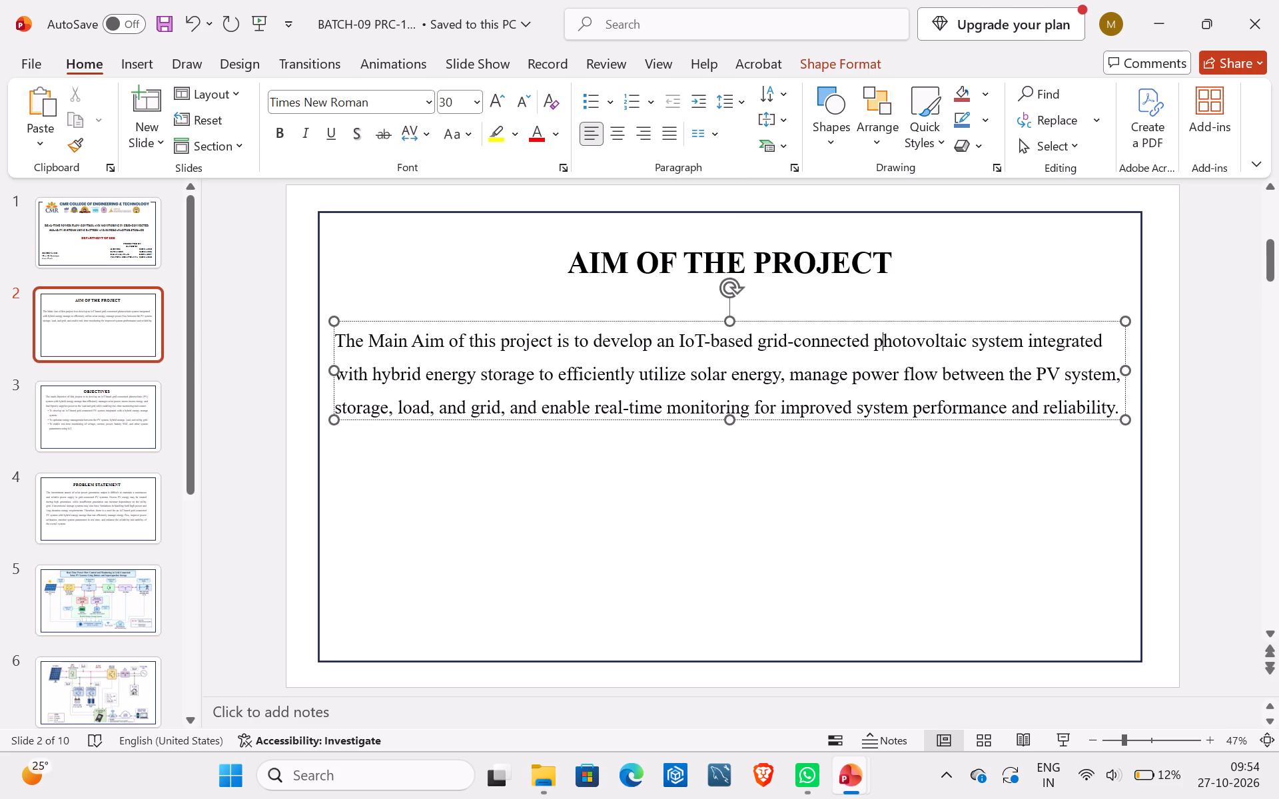
key(BackSpace)
key(p)
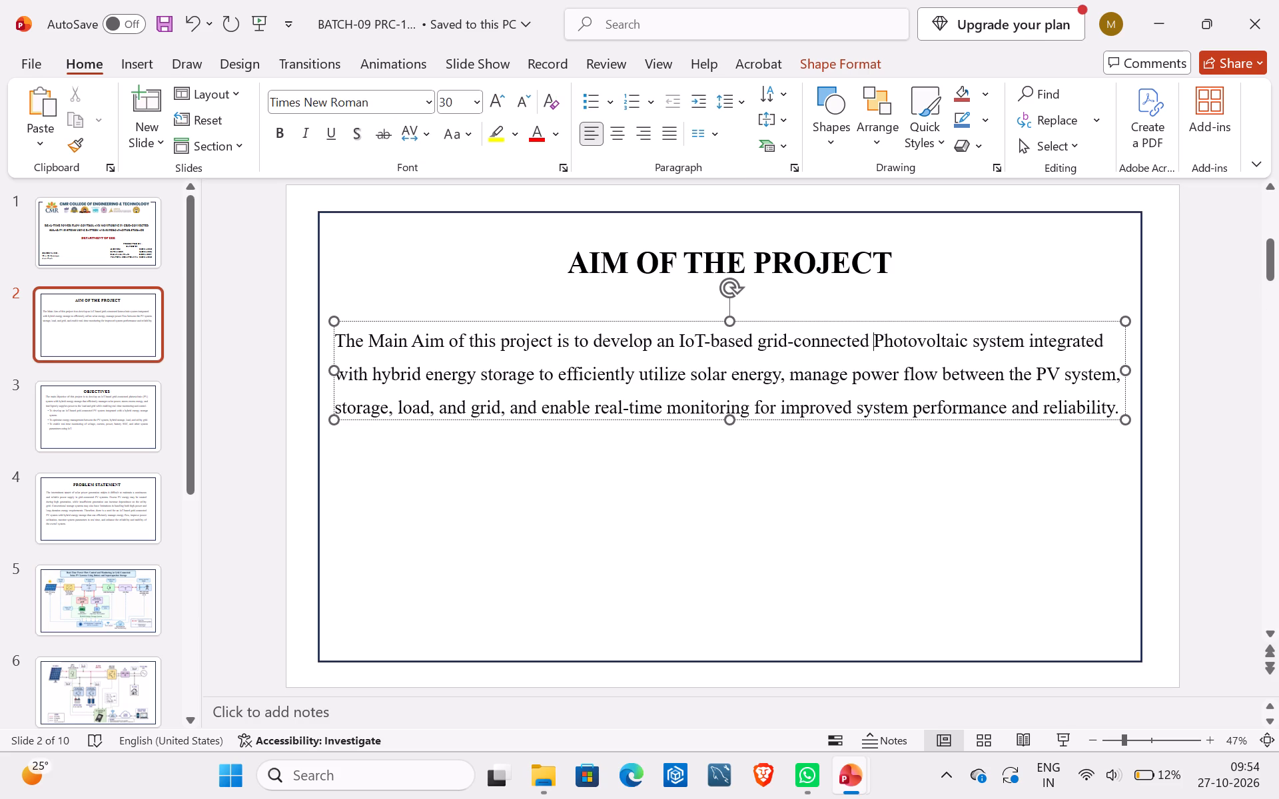
click(981, 341)
key(BackSpace)
key(s)
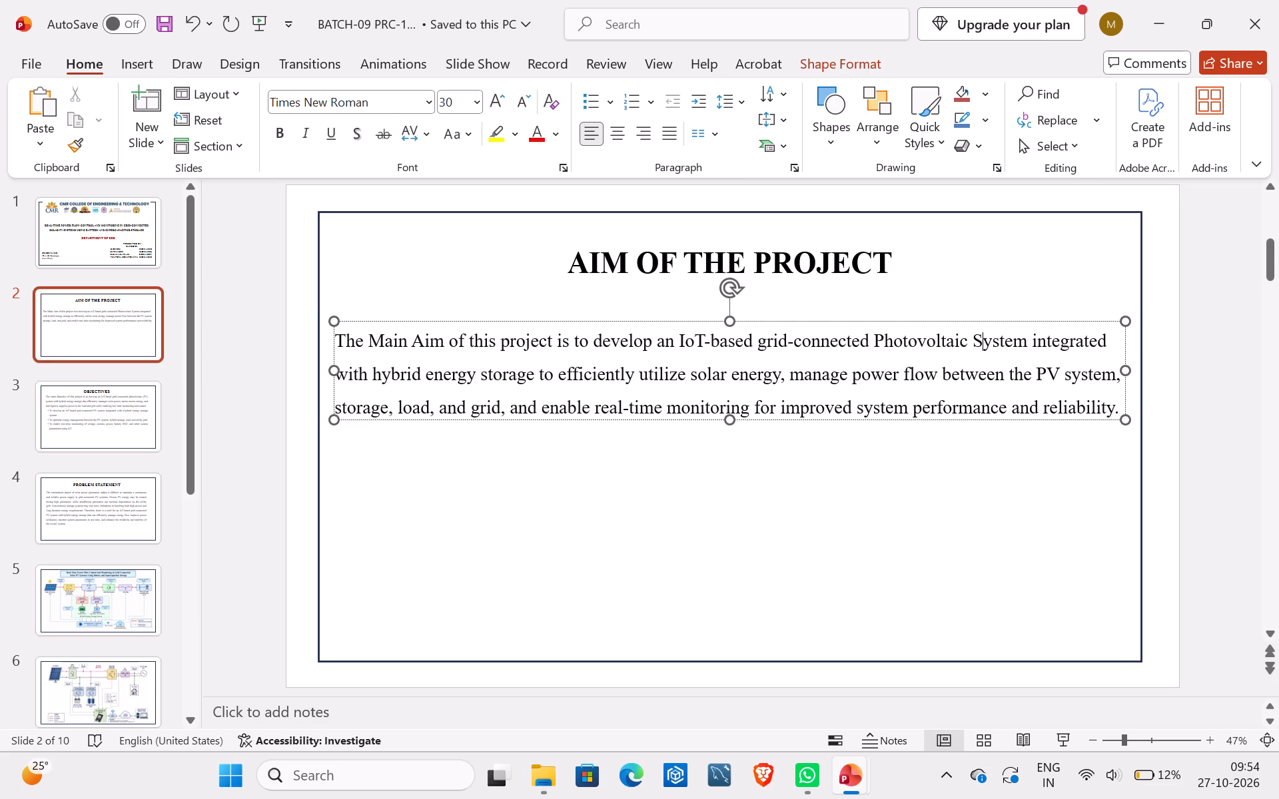
click(1035, 340)
key(BackSpace)
key(i)
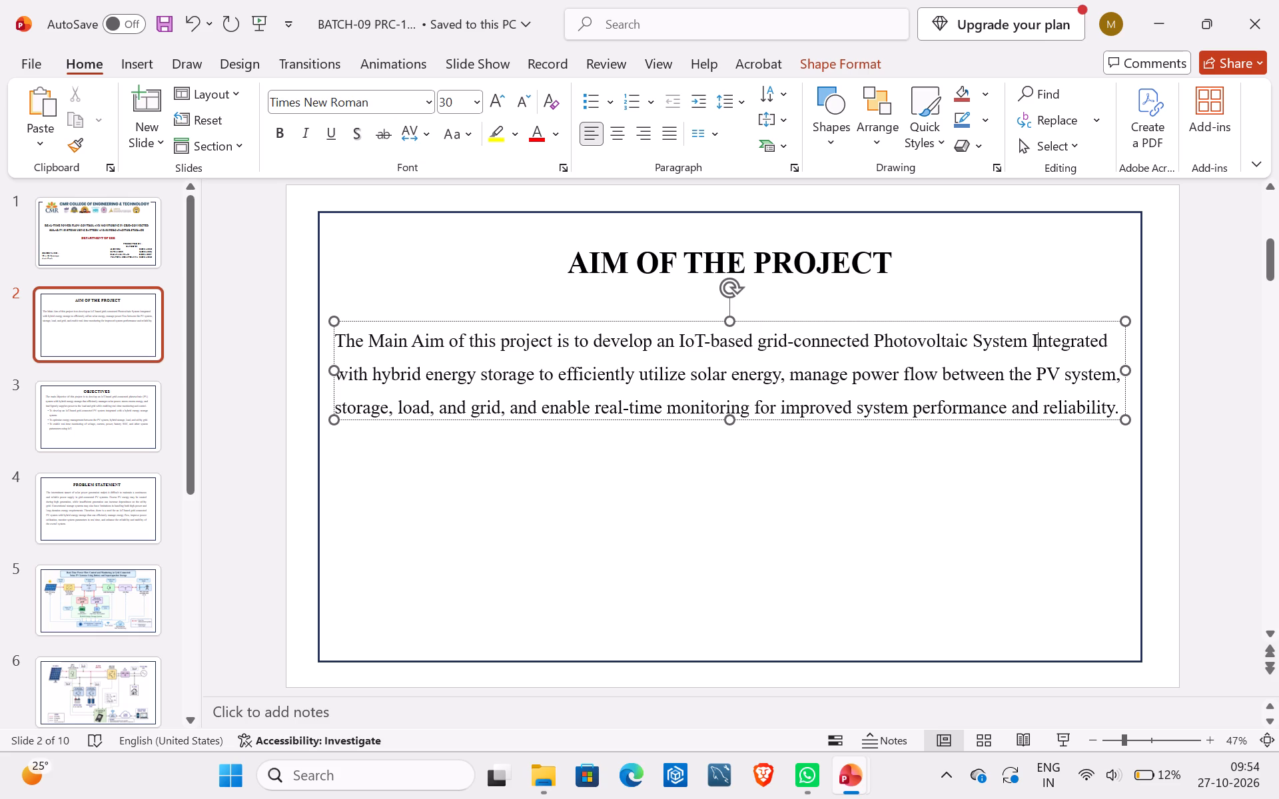
click(378, 378)
key(BackSpace)
key(h)
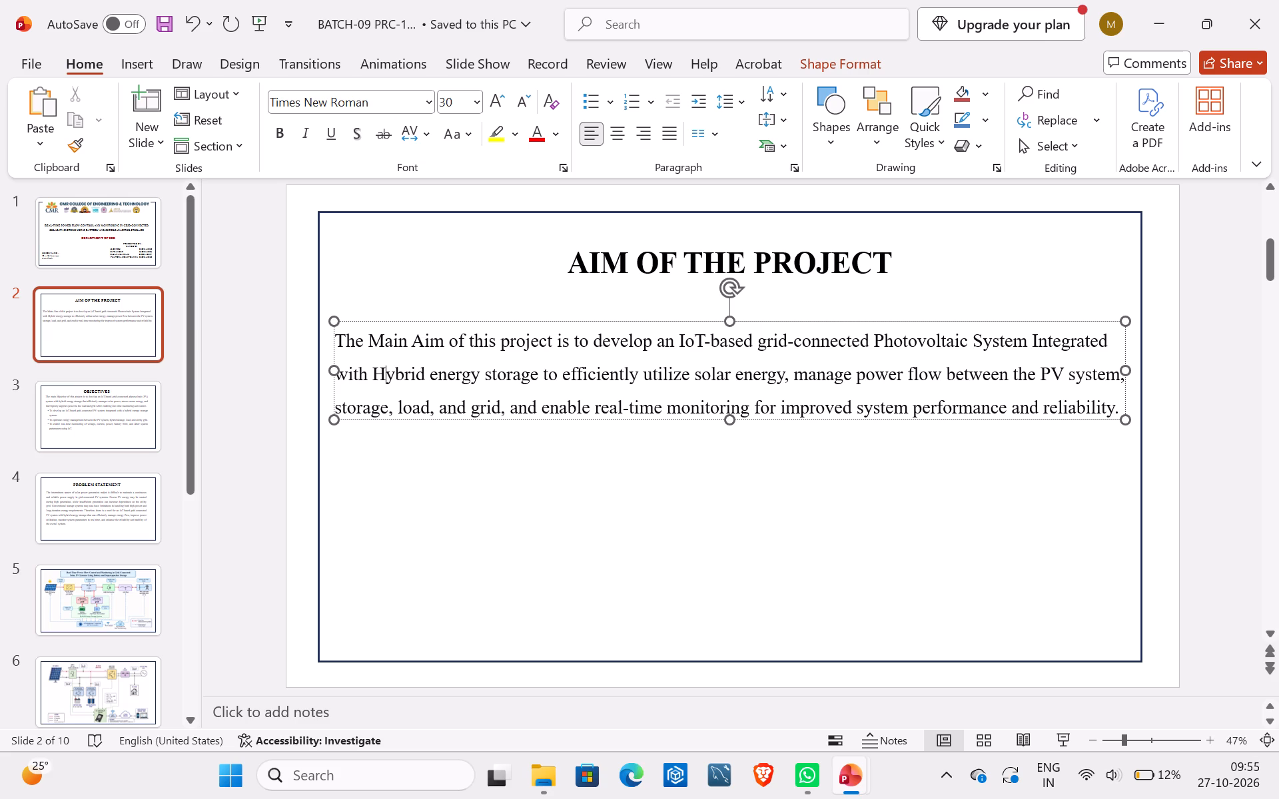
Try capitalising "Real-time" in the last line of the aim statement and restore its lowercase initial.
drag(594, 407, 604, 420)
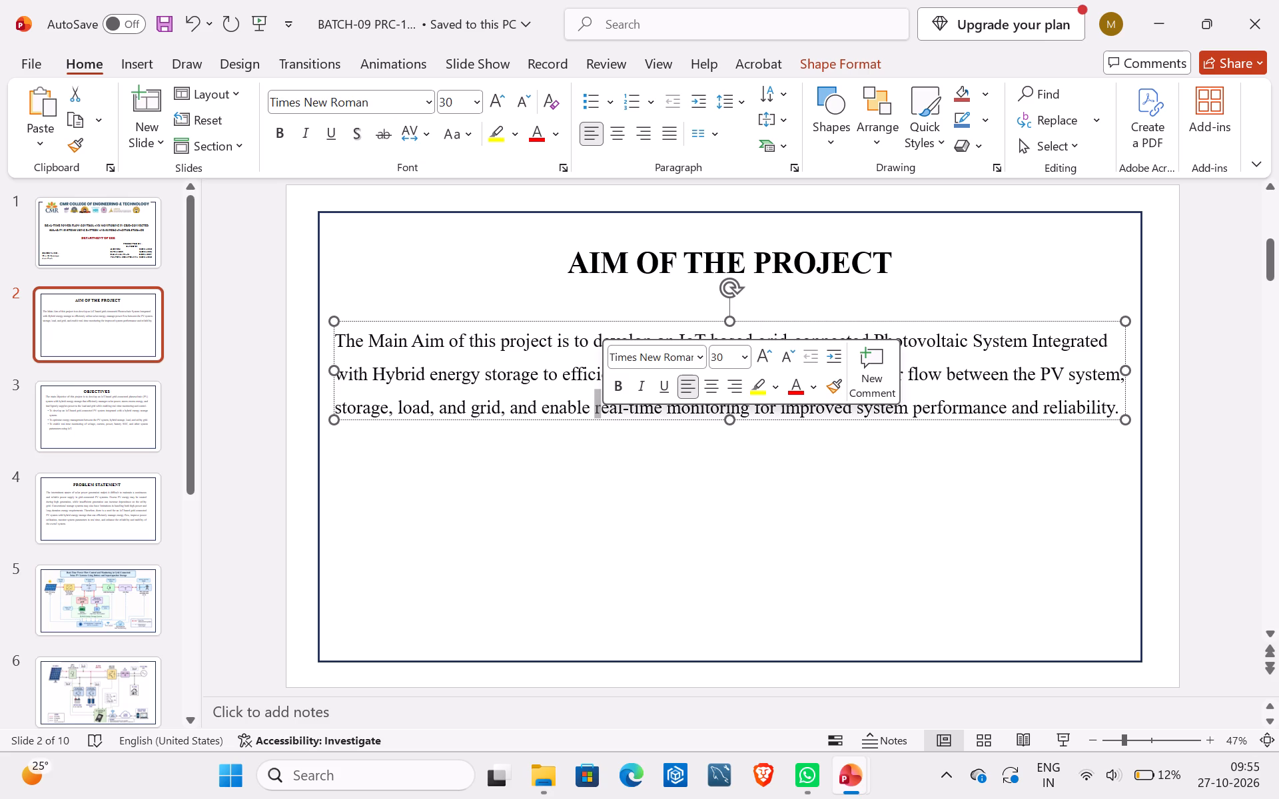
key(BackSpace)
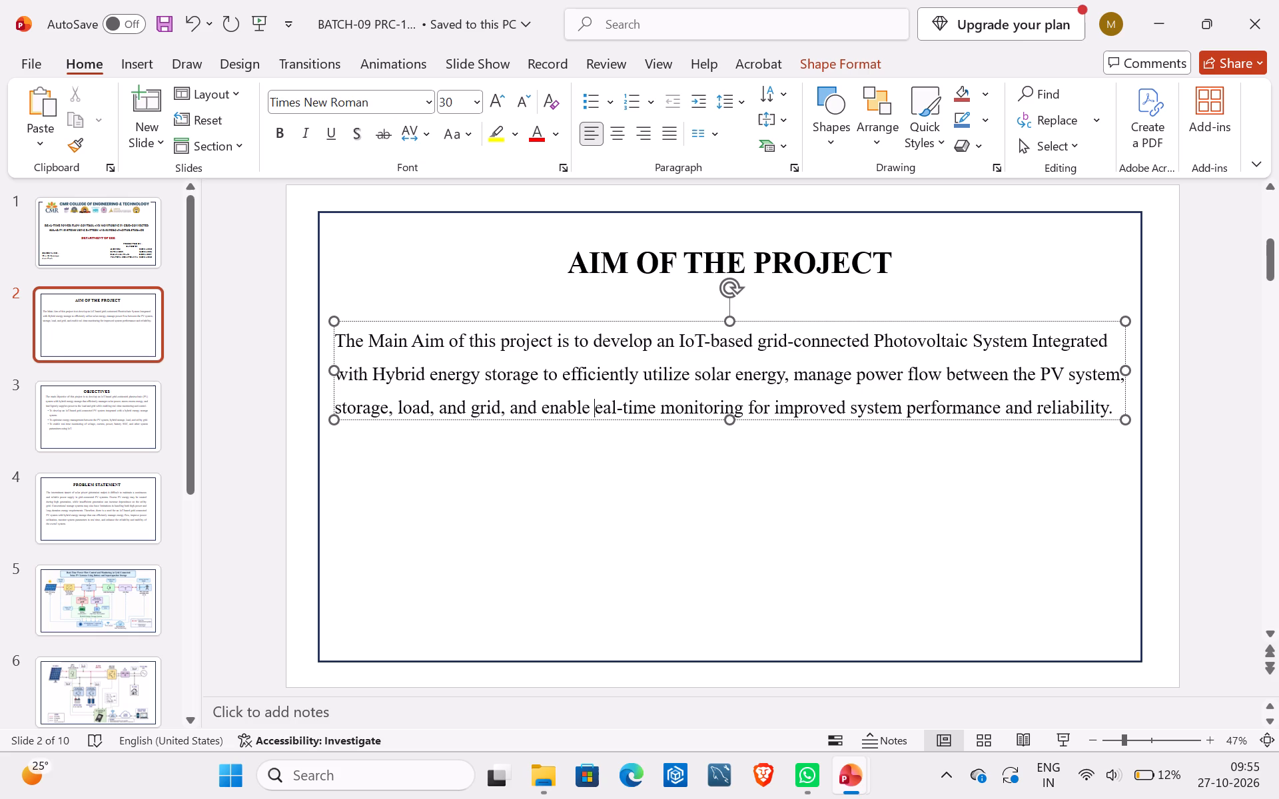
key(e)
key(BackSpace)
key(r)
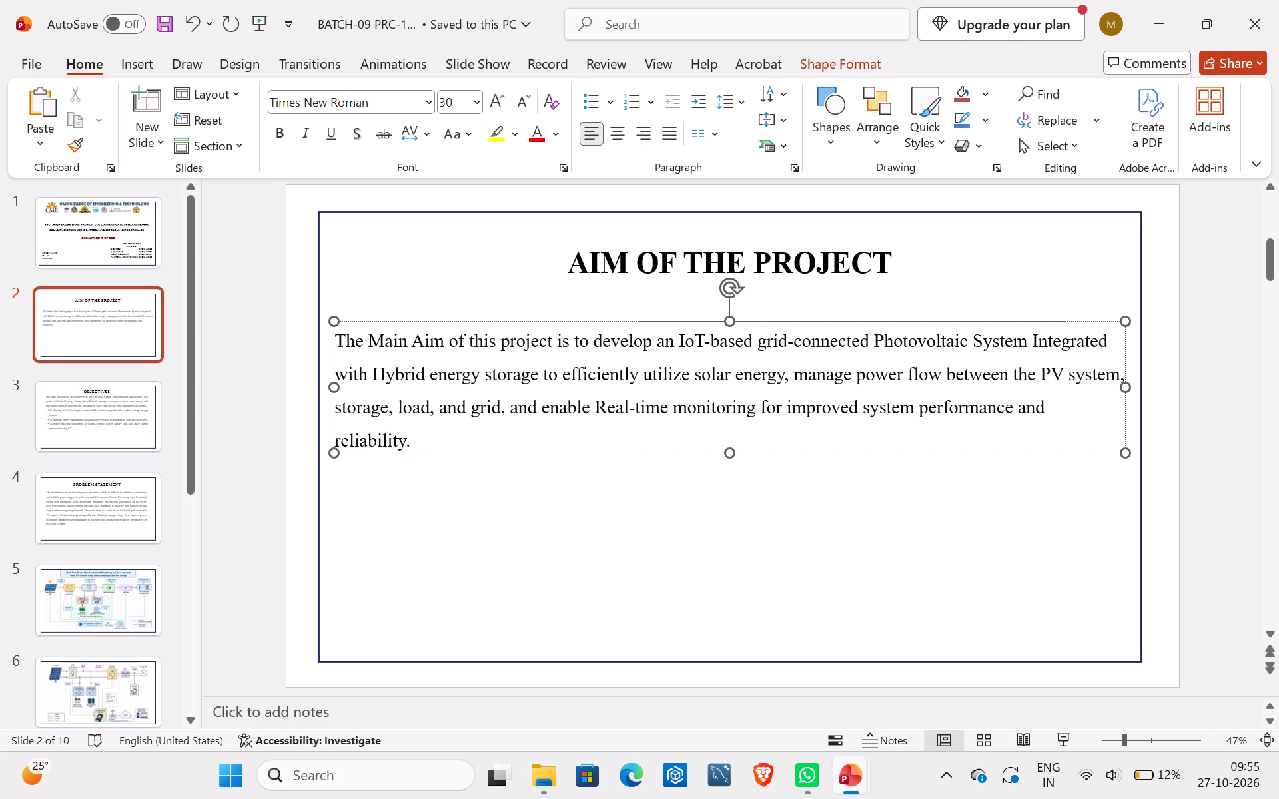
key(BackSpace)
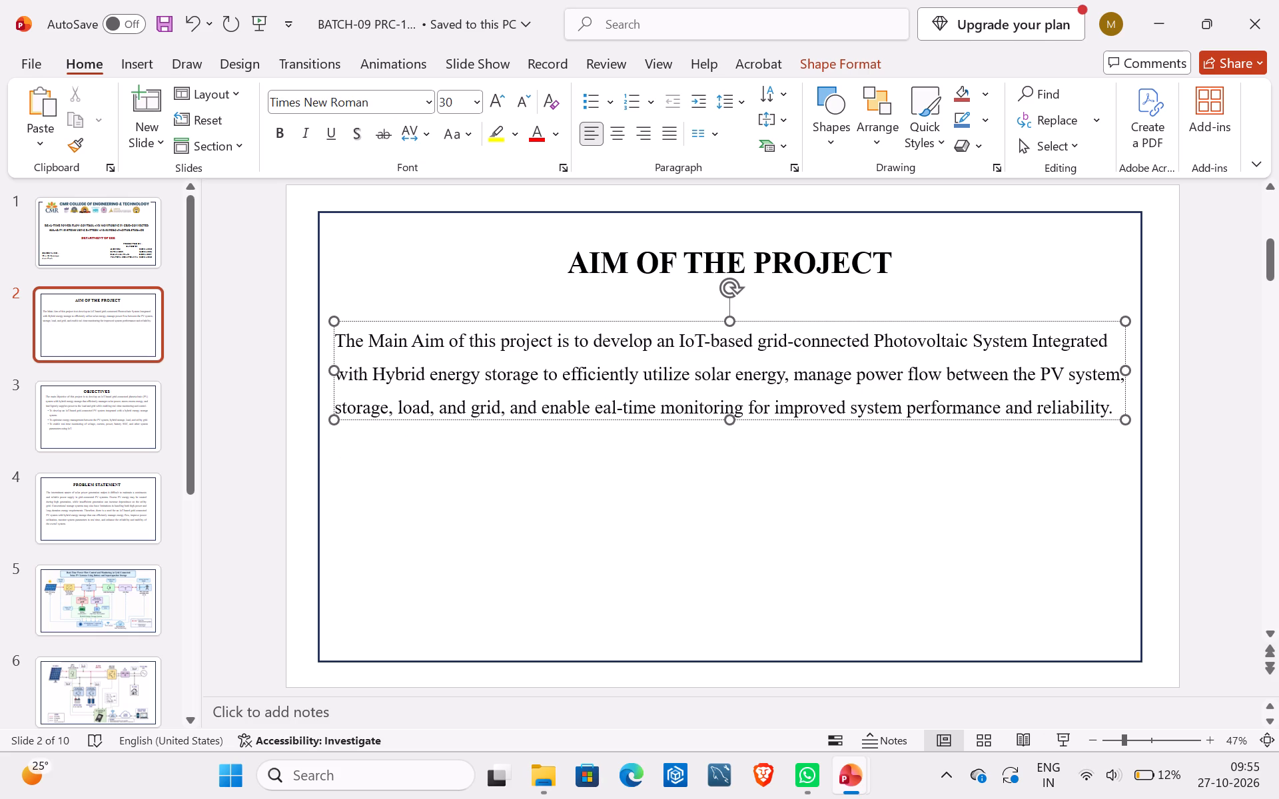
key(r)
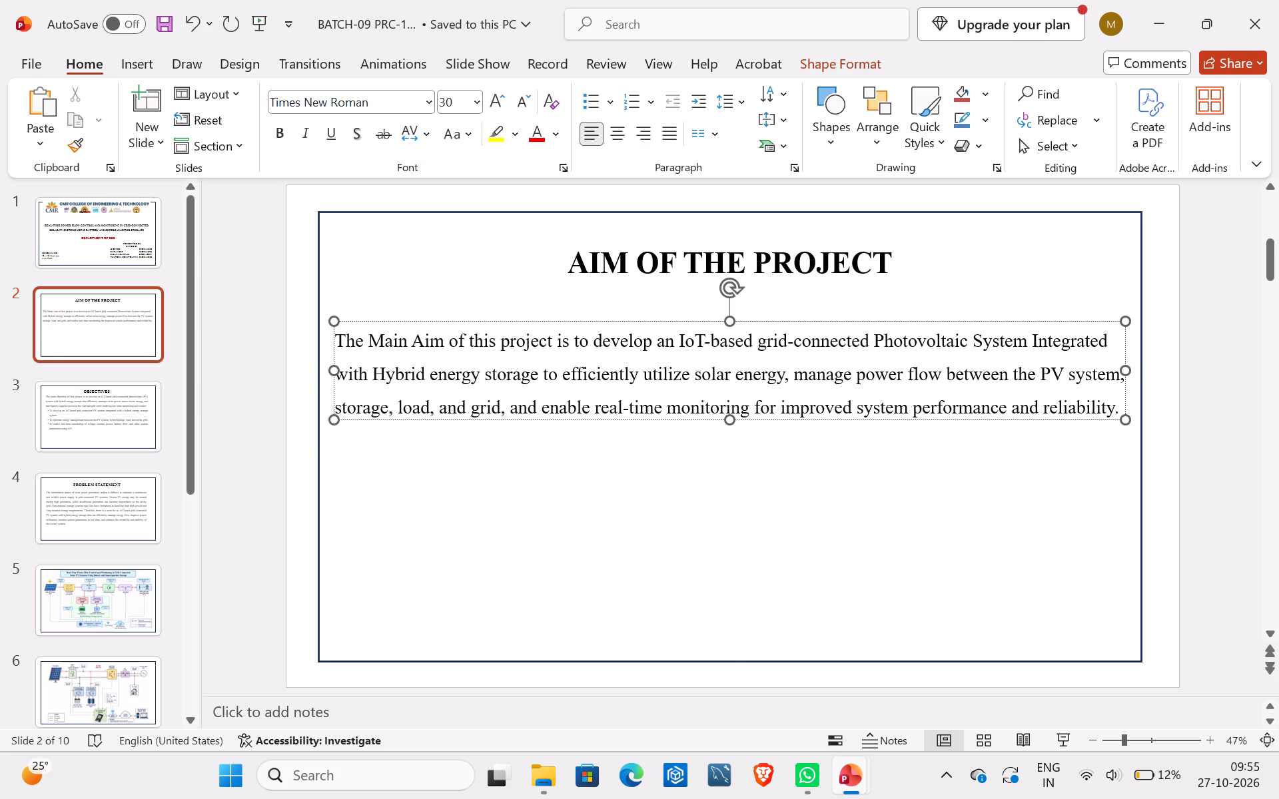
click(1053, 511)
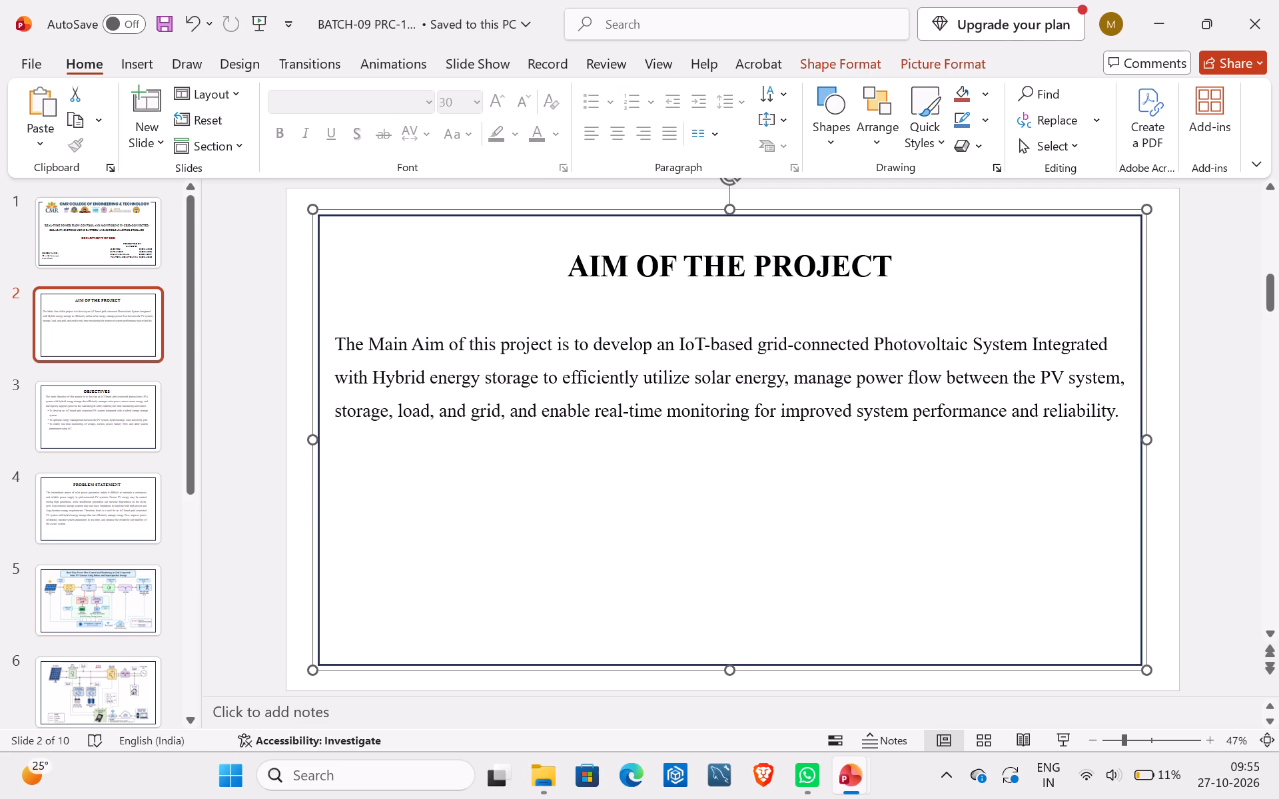
Review the remaining slides, including Methodology, Research Gap, the circuit diagram and Problem Statement, and return to the title slide.
scroll(247, 411, down, 3)
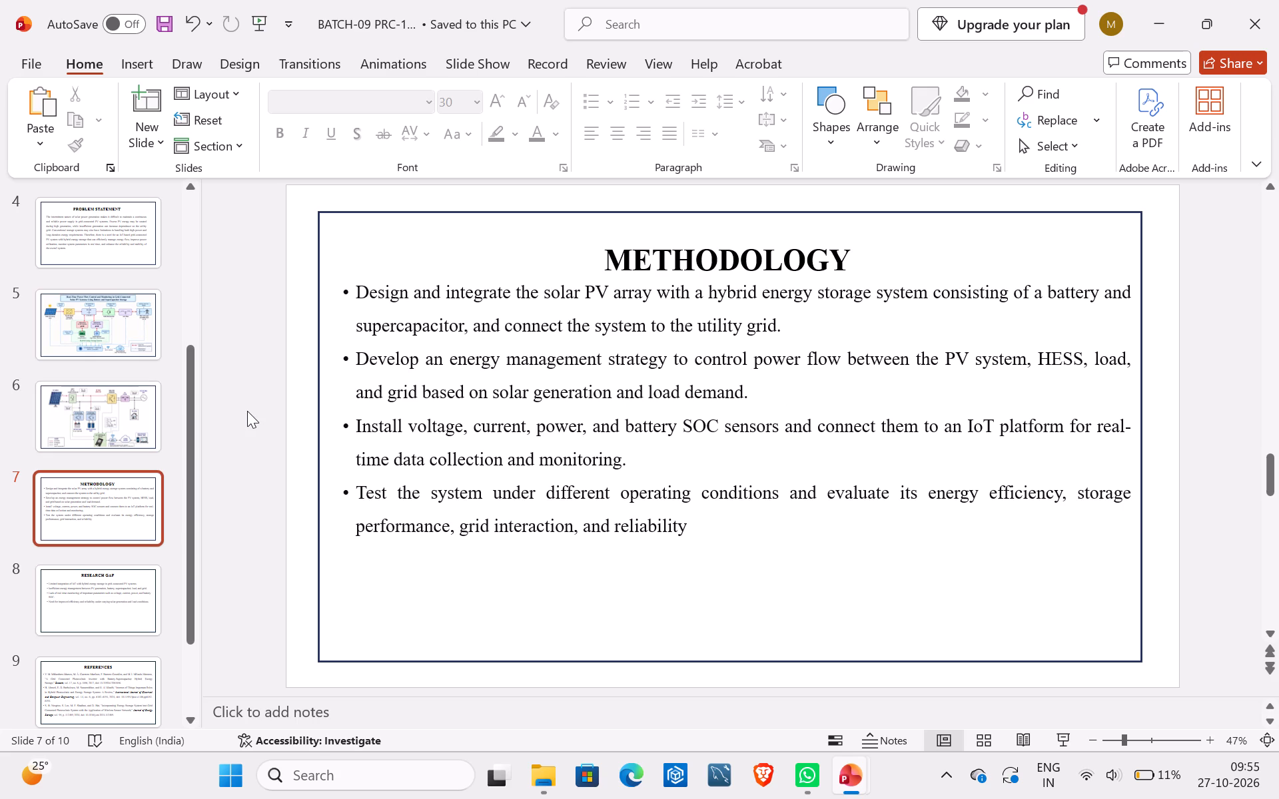
click(126, 568)
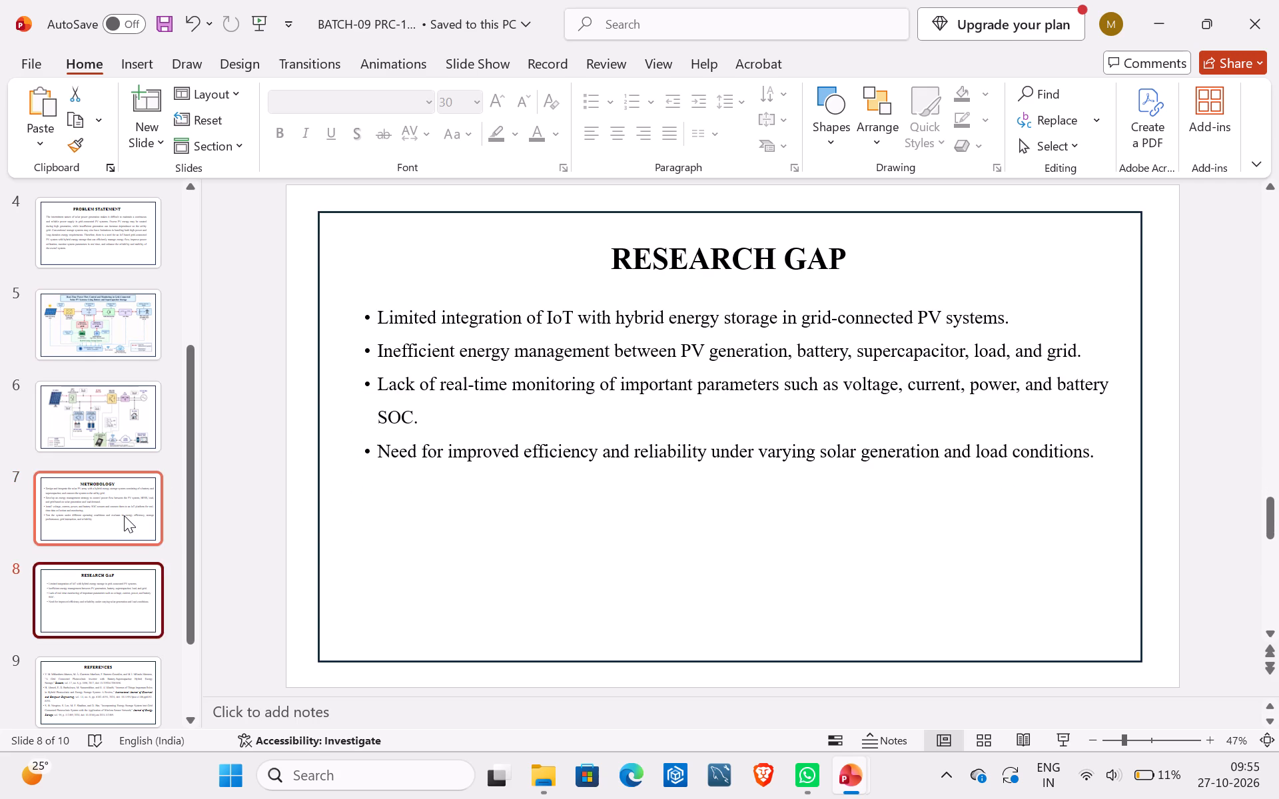
click(124, 513)
click(126, 444)
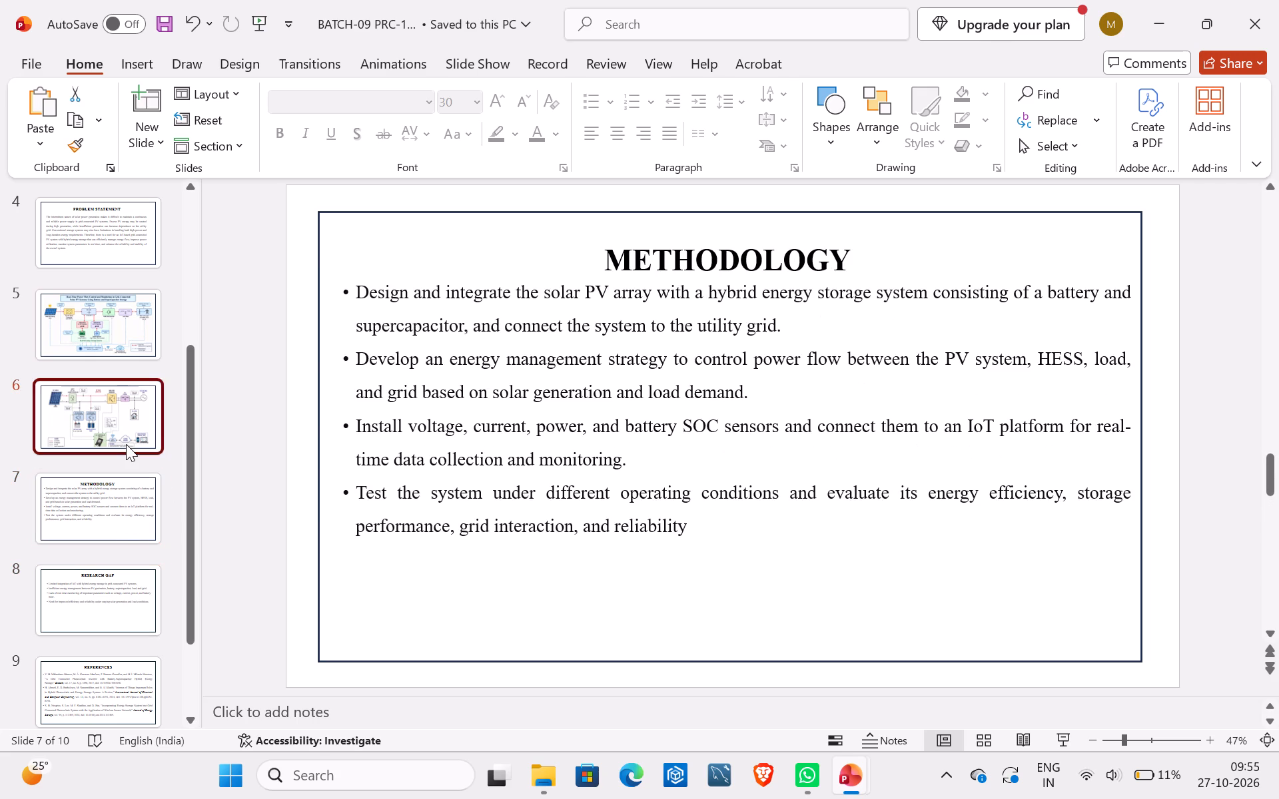
scroll(126, 444, down, 3)
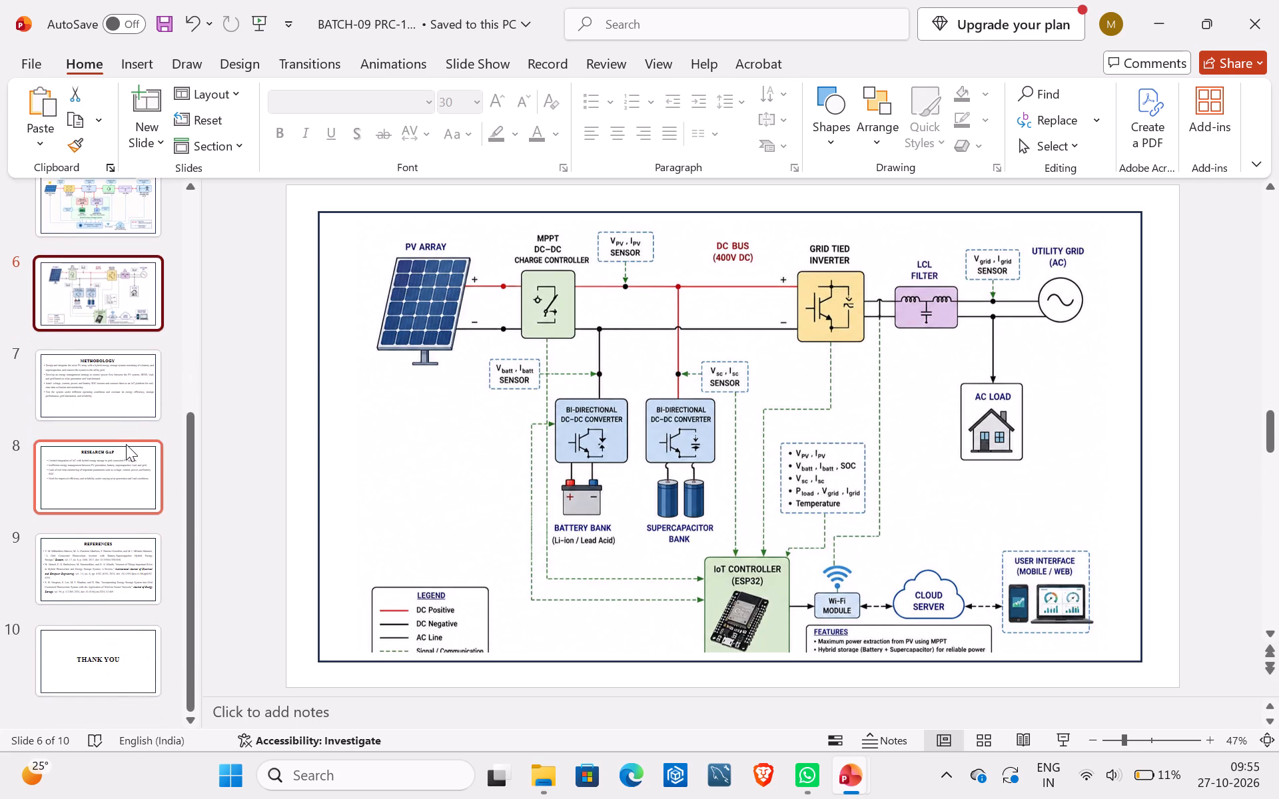
scroll(126, 444, down, 1)
scroll(113, 340, up, 1)
click(113, 340)
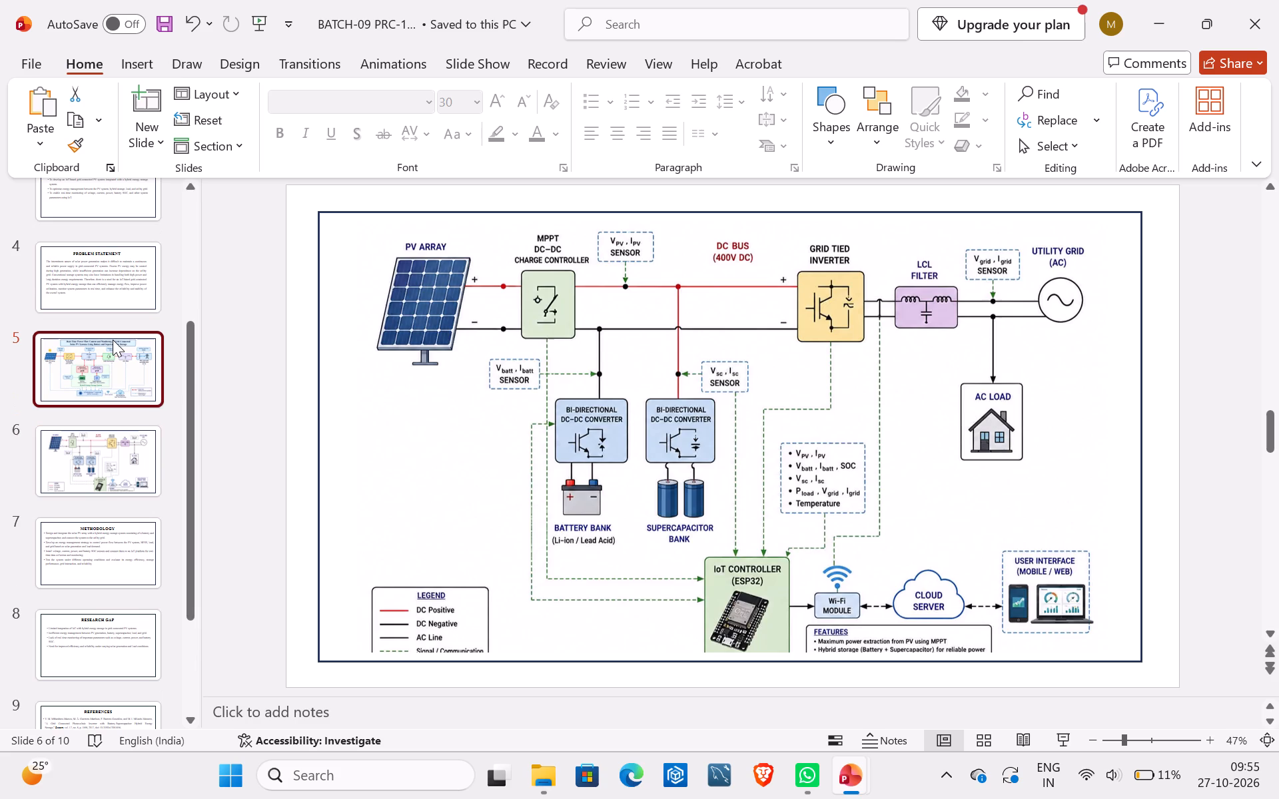
click(104, 294)
scroll(104, 294, up, 1)
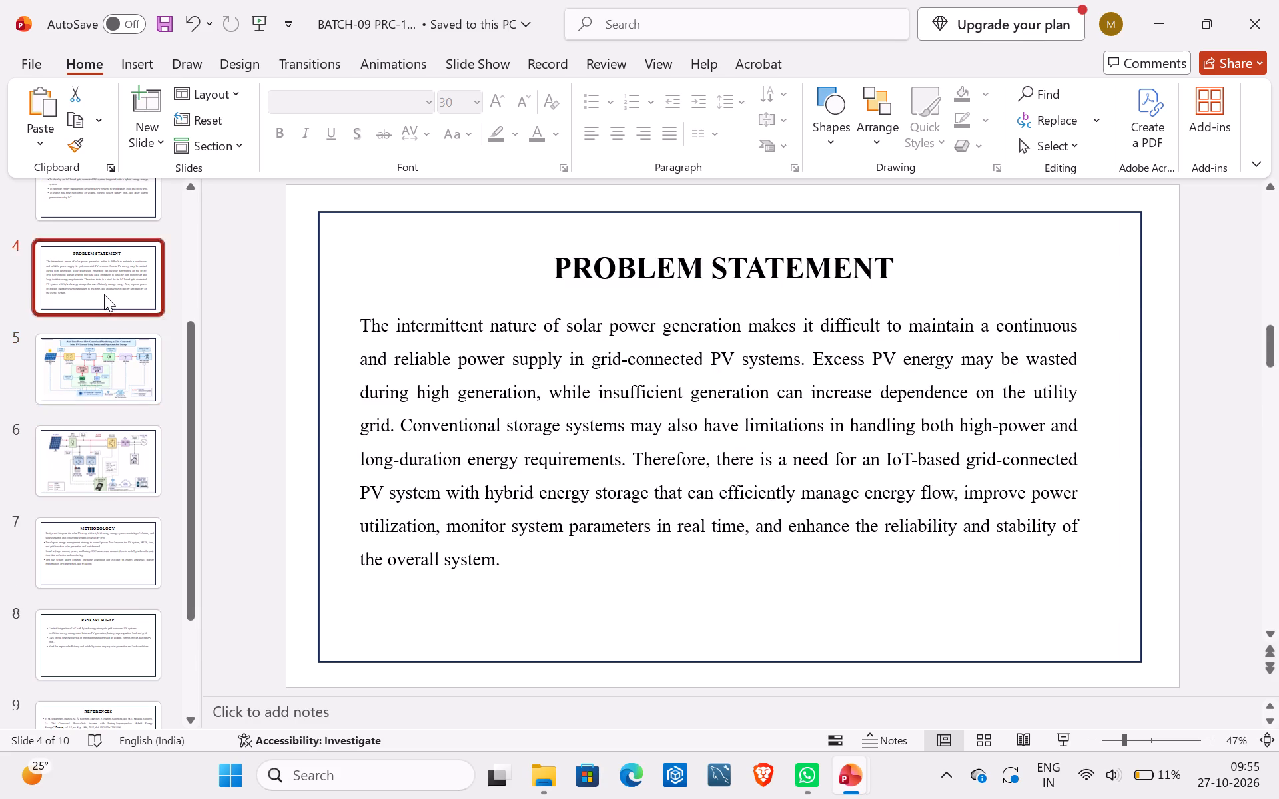
scroll(104, 294, up, 1)
click(107, 249)
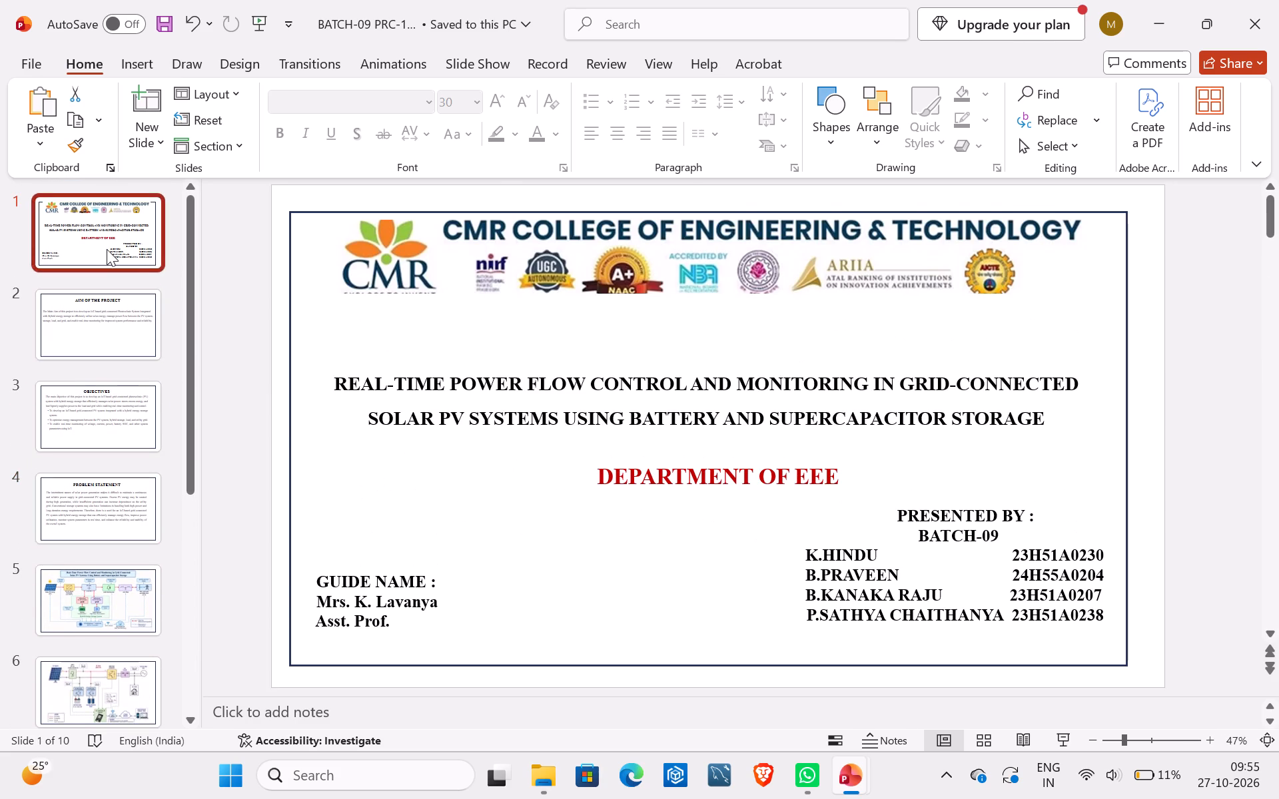
click(252, 390)
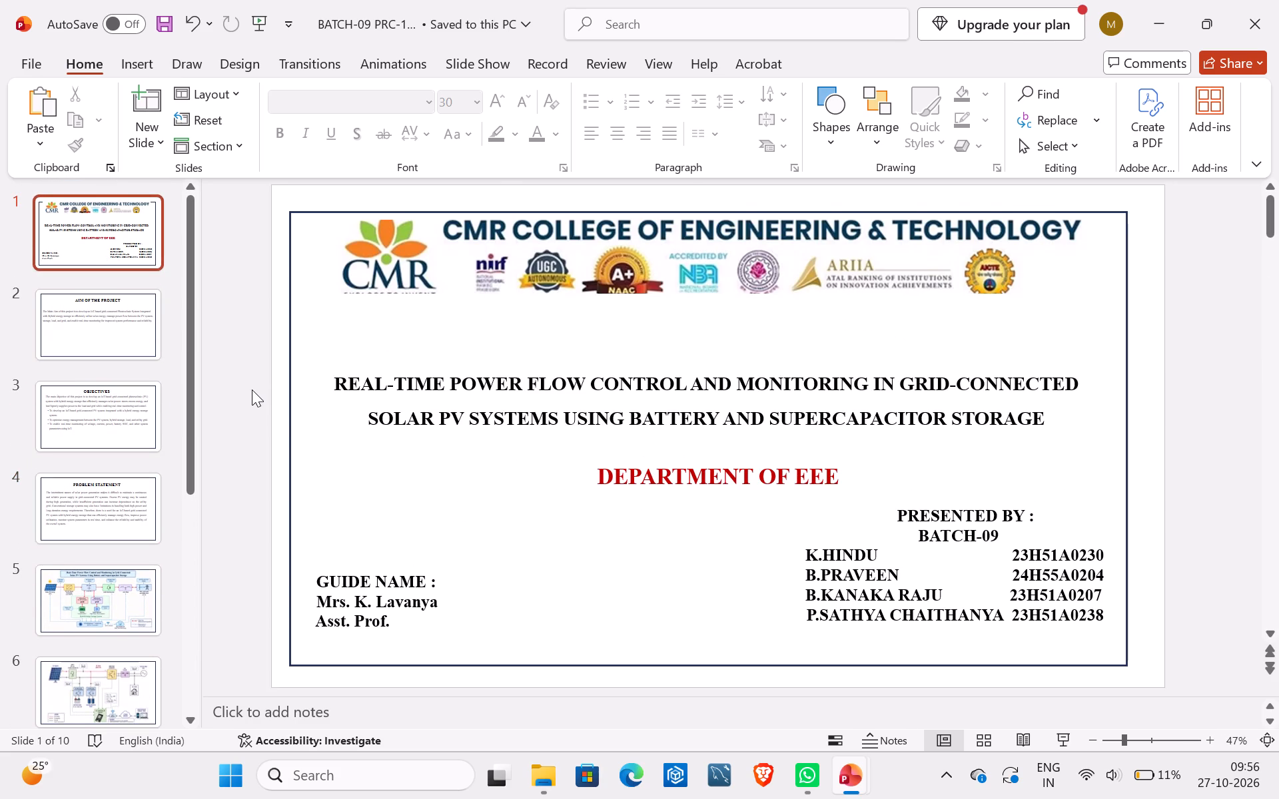
Save the presentation.
key(ctrl+s)
Switch to File Explorer and copy the "BATCH-09 PRC-1 PPT" file from the recent files.
click(552, 780)
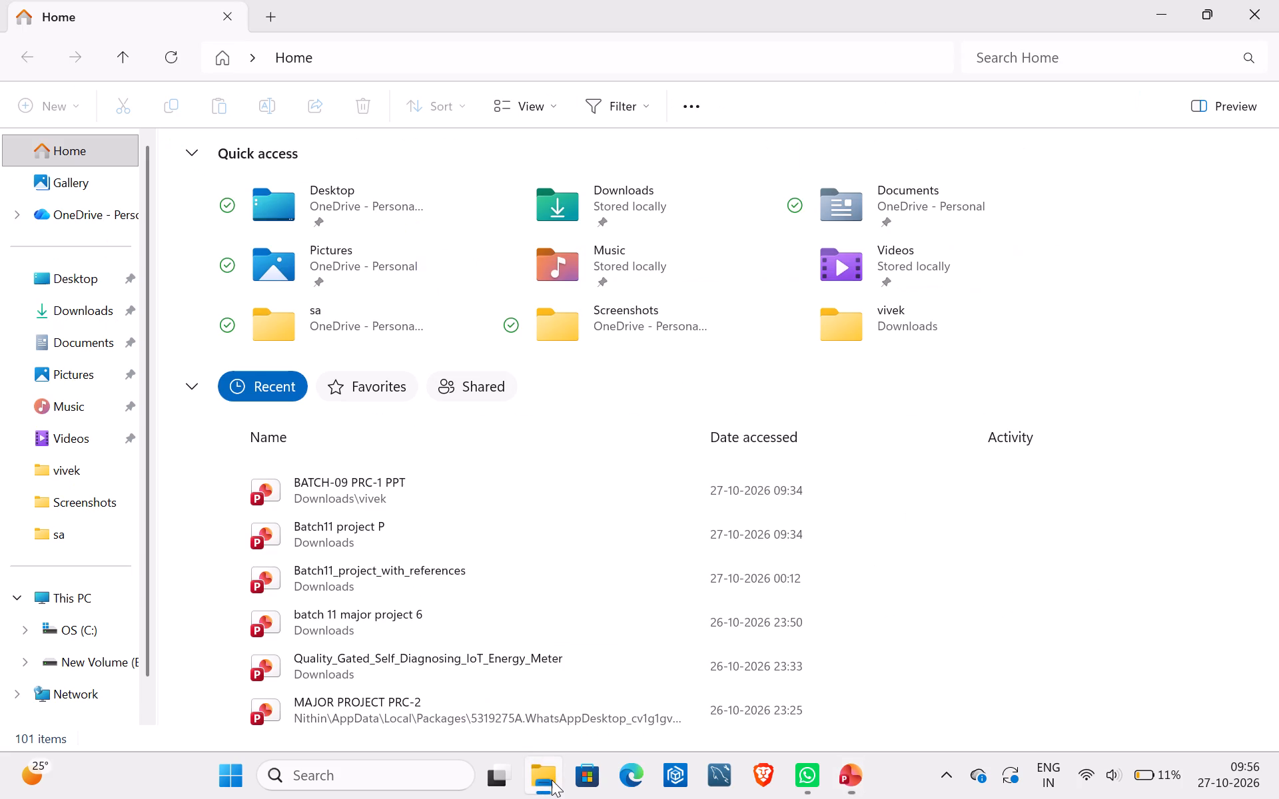
right_click(412, 487)
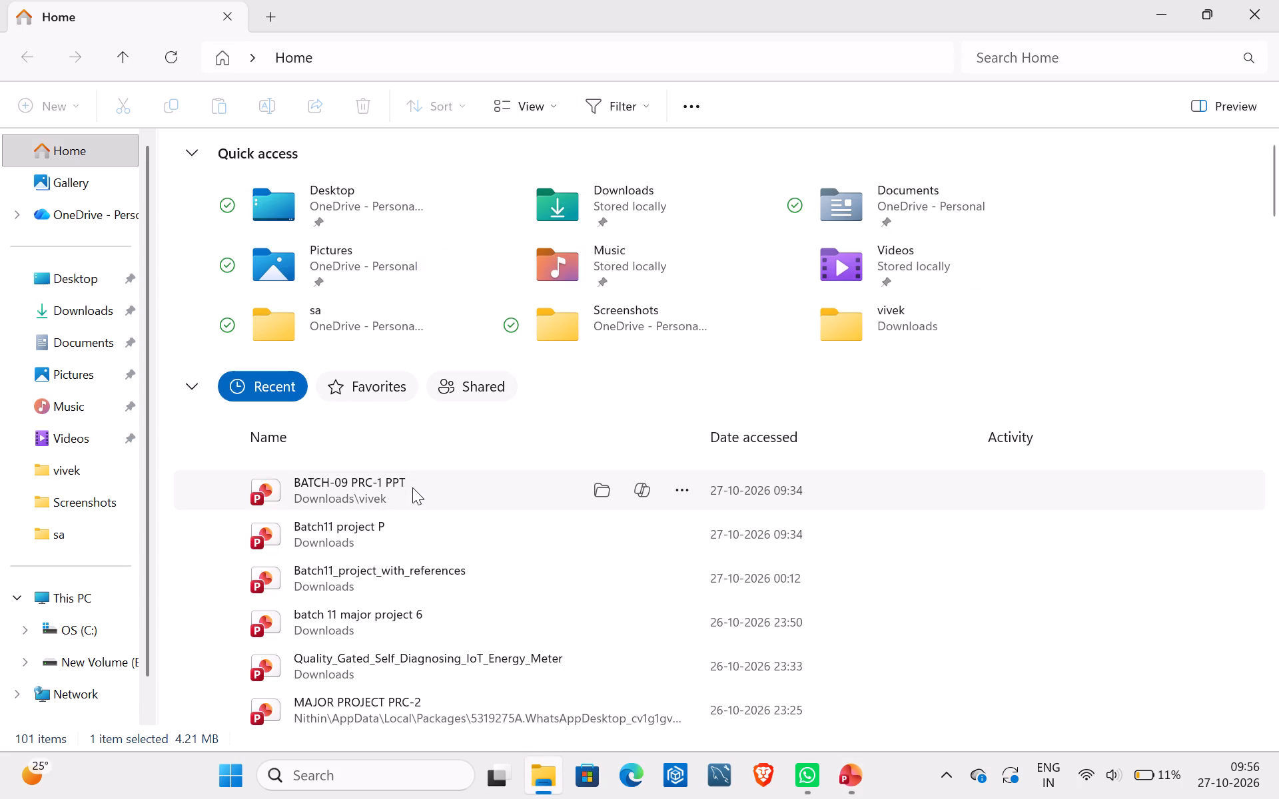
right_click(412, 487)
click(454, 65)
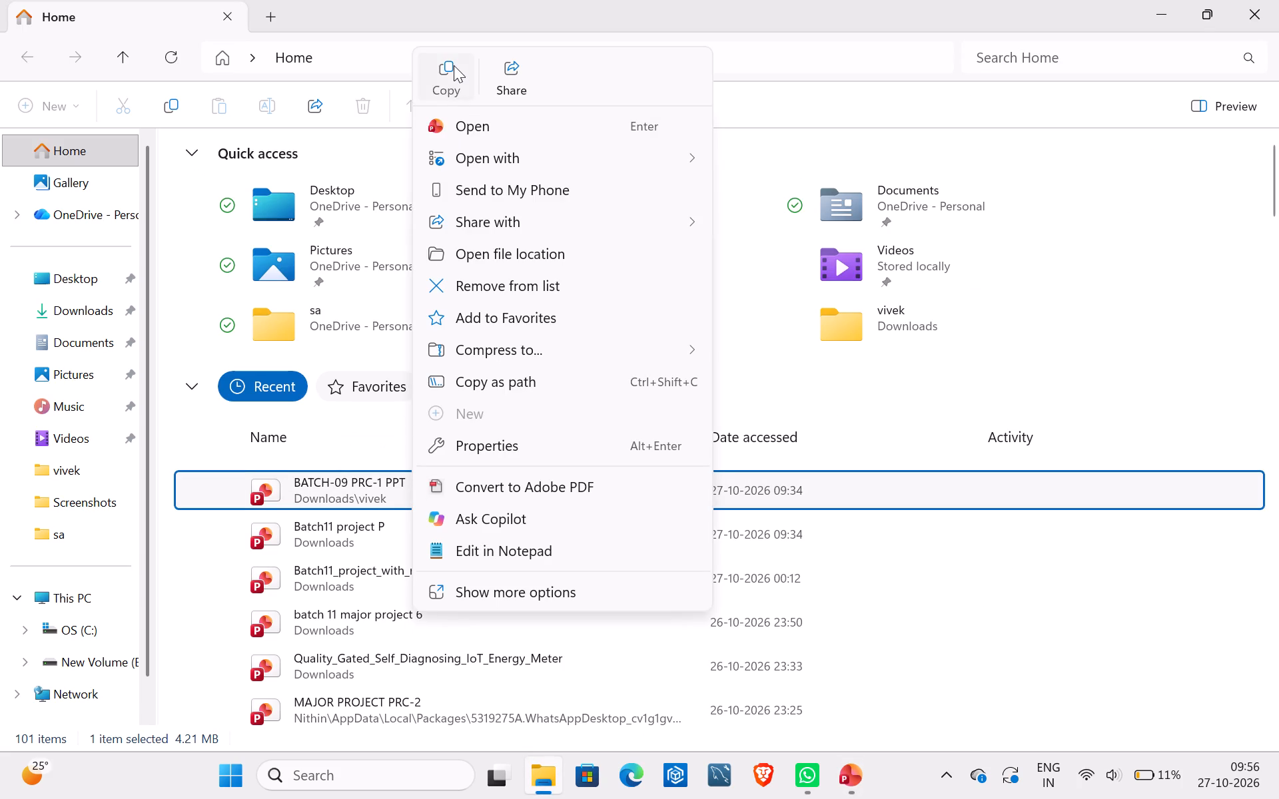
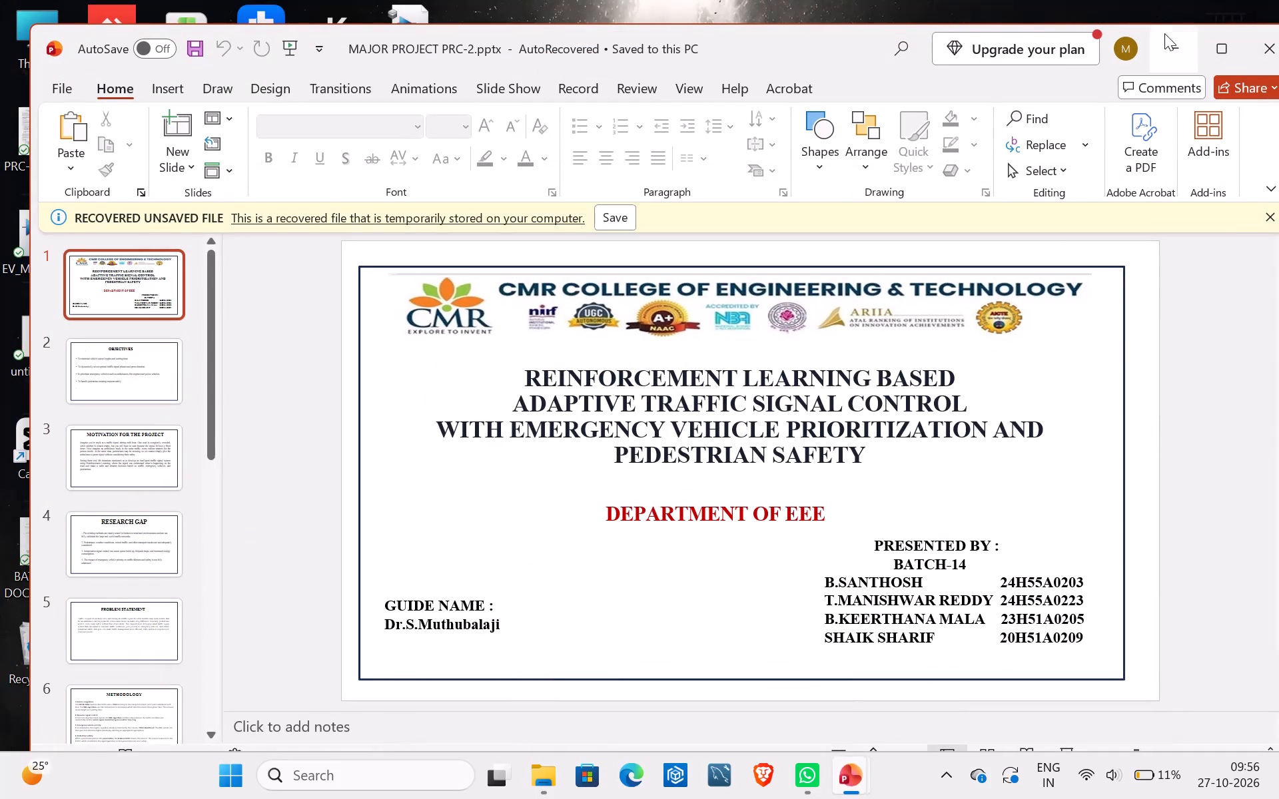
Minimise the MAJOR PROJECT PRC-2 presentation to reach the desktop and put the computer to sleep.
click(1169, 39)
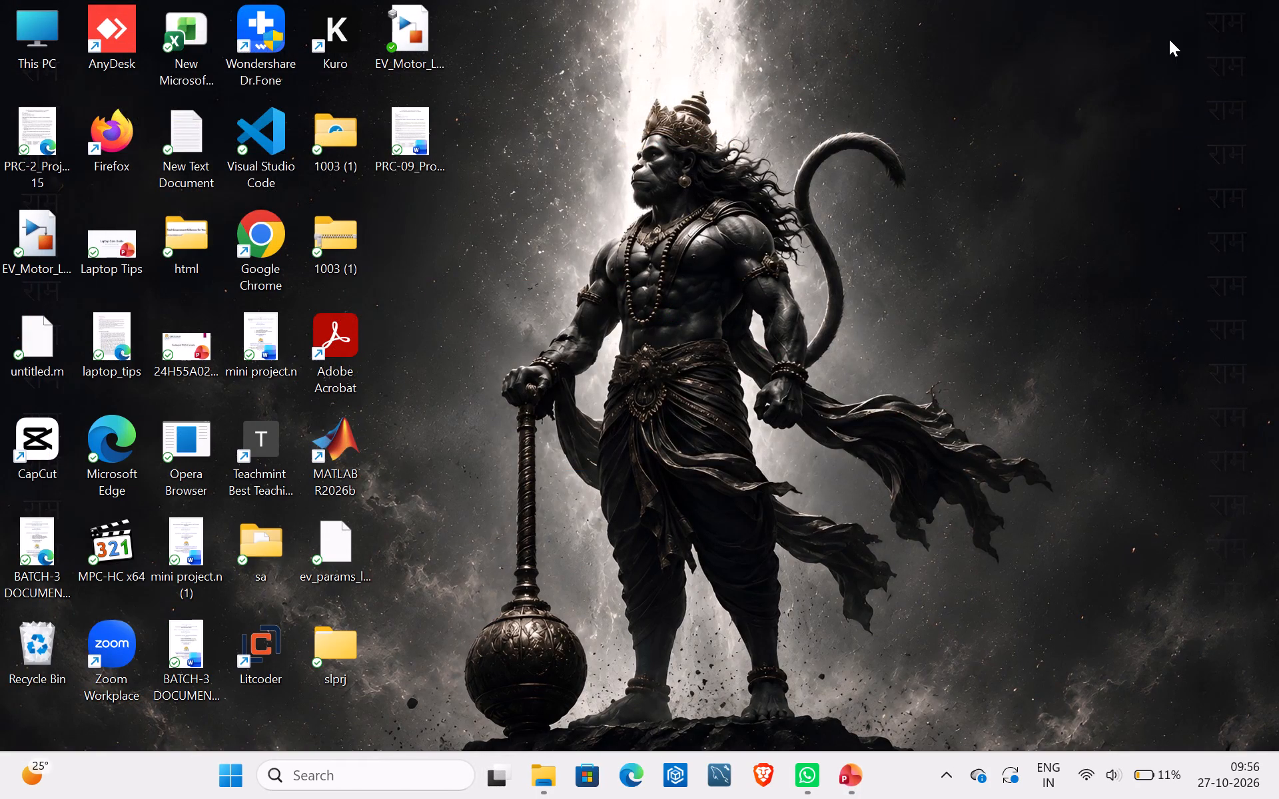
key(super+x)
key(u)
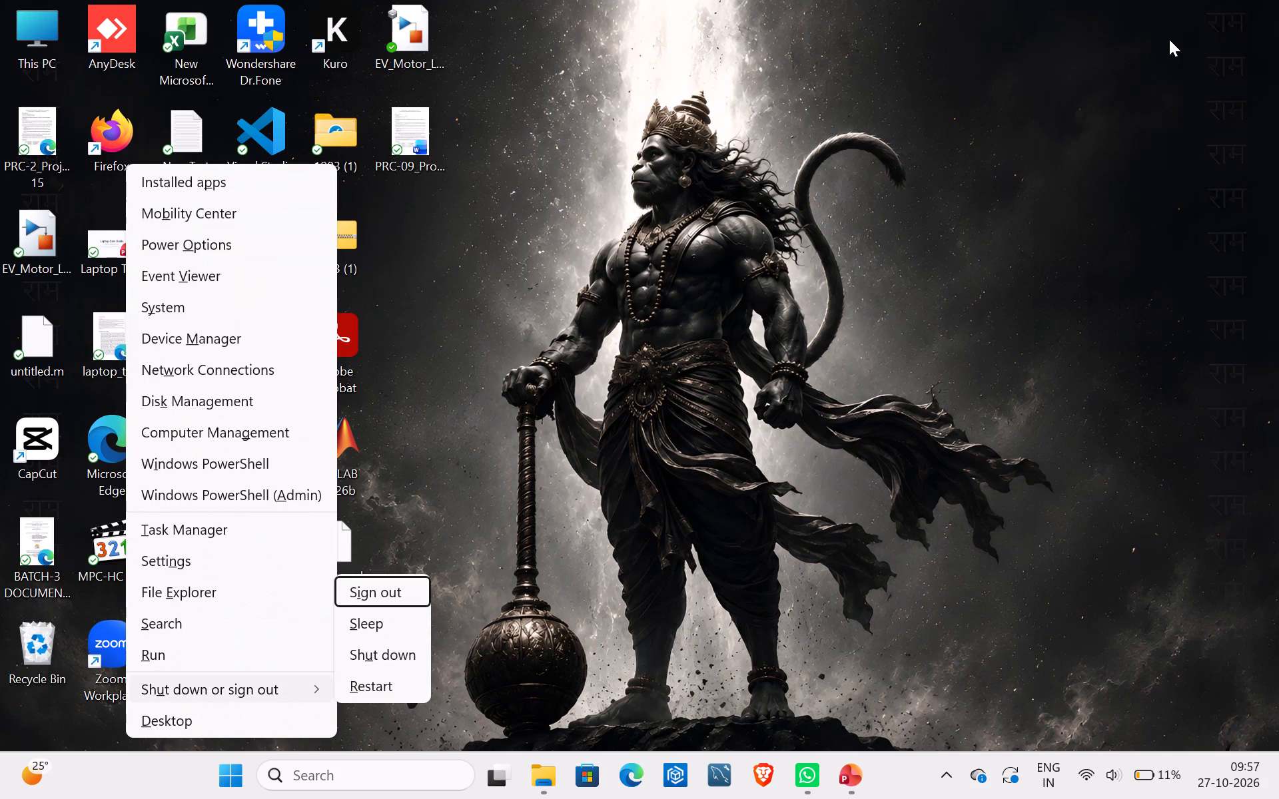
key(s)
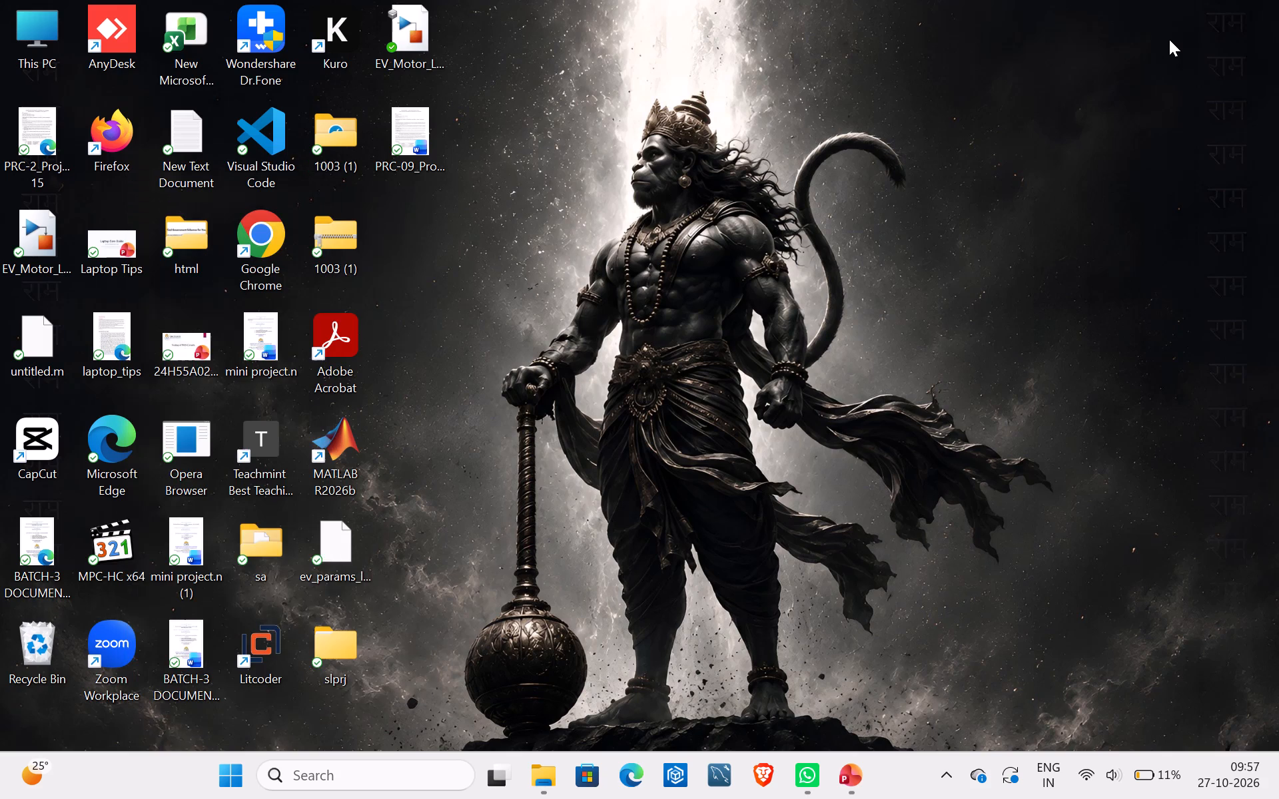